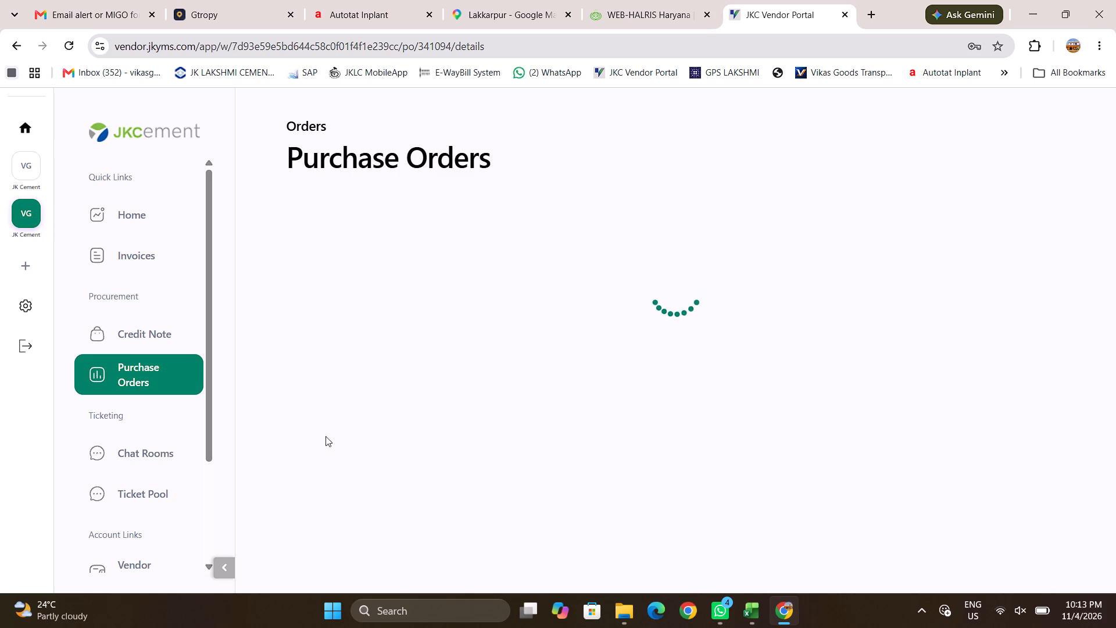
Return from the order details to the Purchase Orders list.
left_click(117, 373)
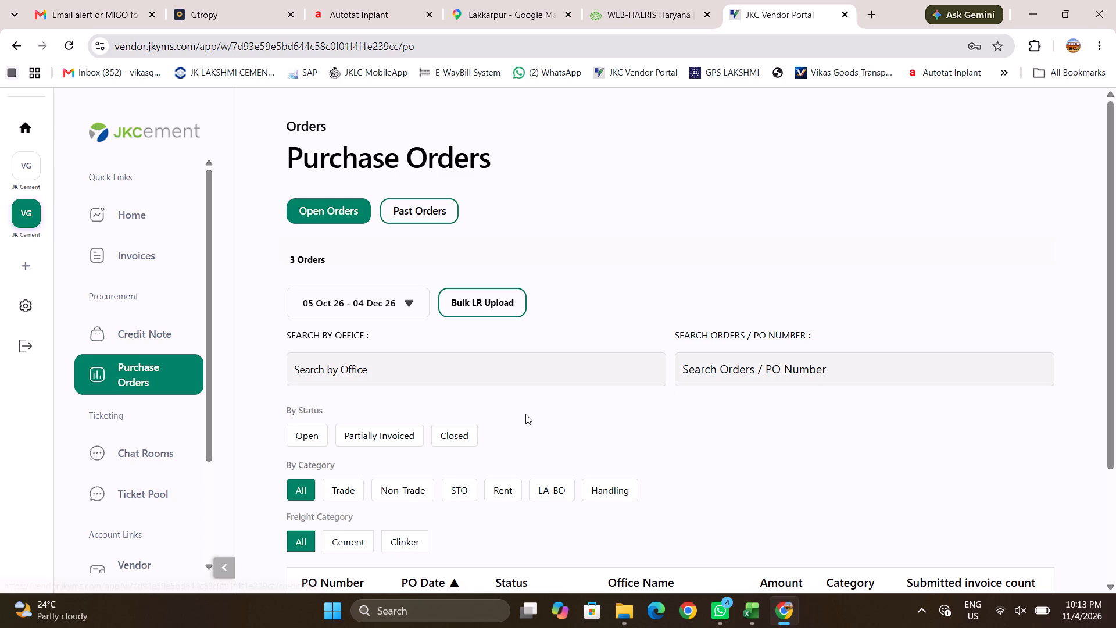
Set the purchase orders date range to 1 August 2026 through 4 November 2026.
scroll(525, 414, "down", 7)
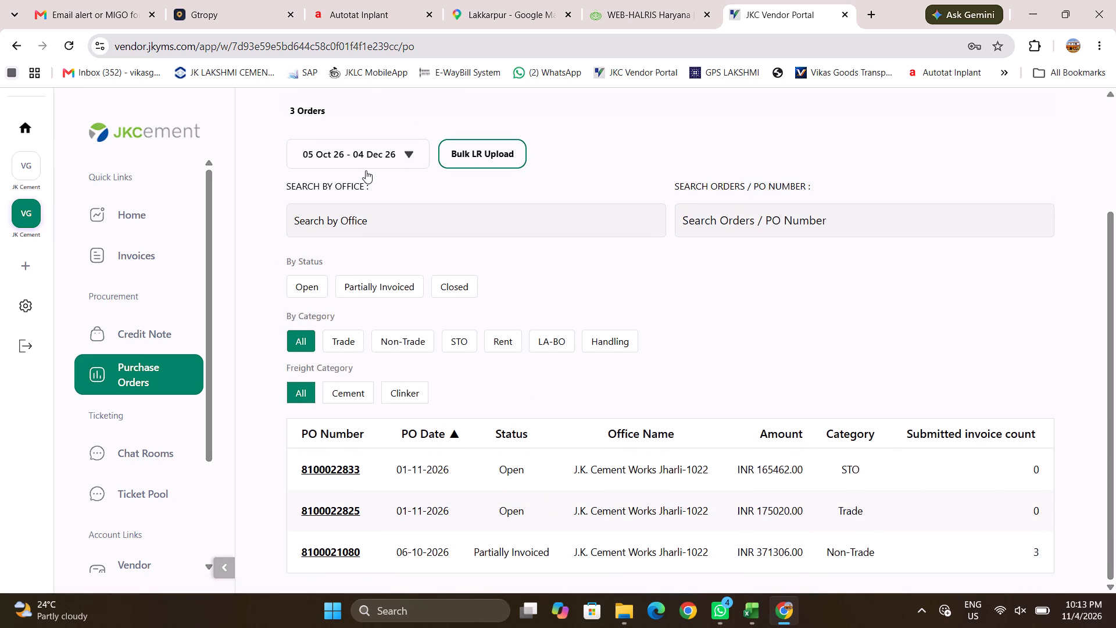
left_click(363, 148)
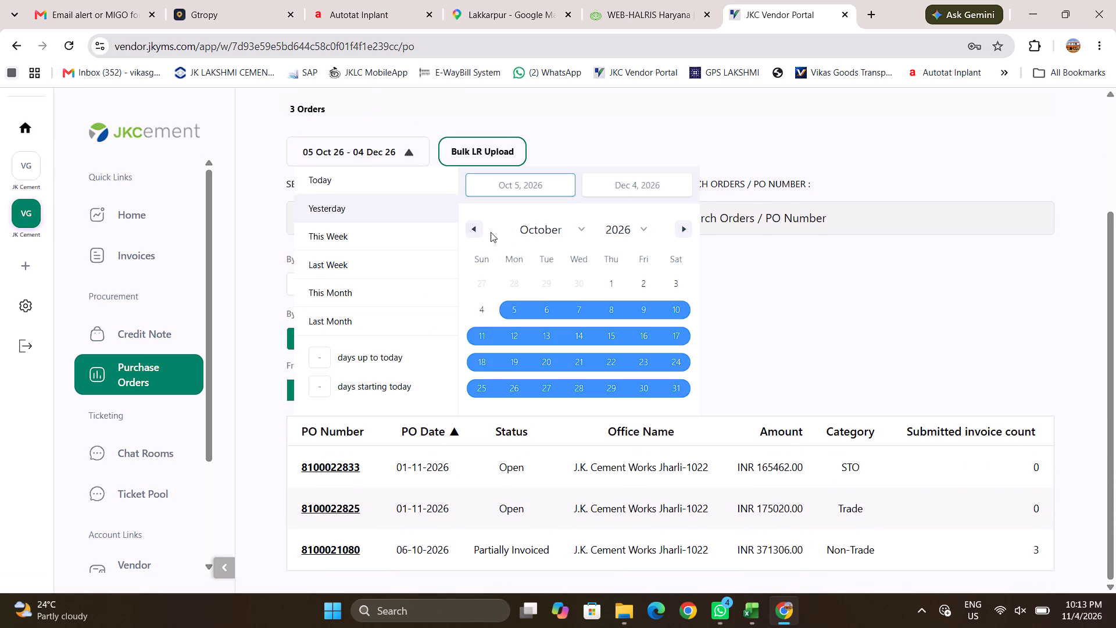
left_click(473, 227)
left_click(473, 227)
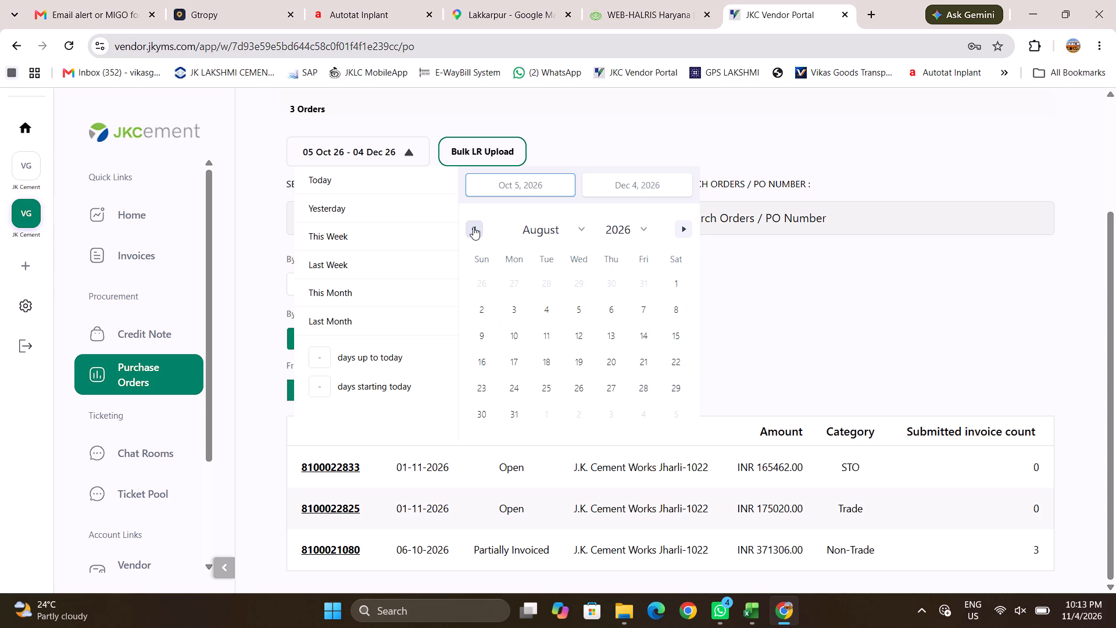
left_click(662, 289)
double_click(678, 237)
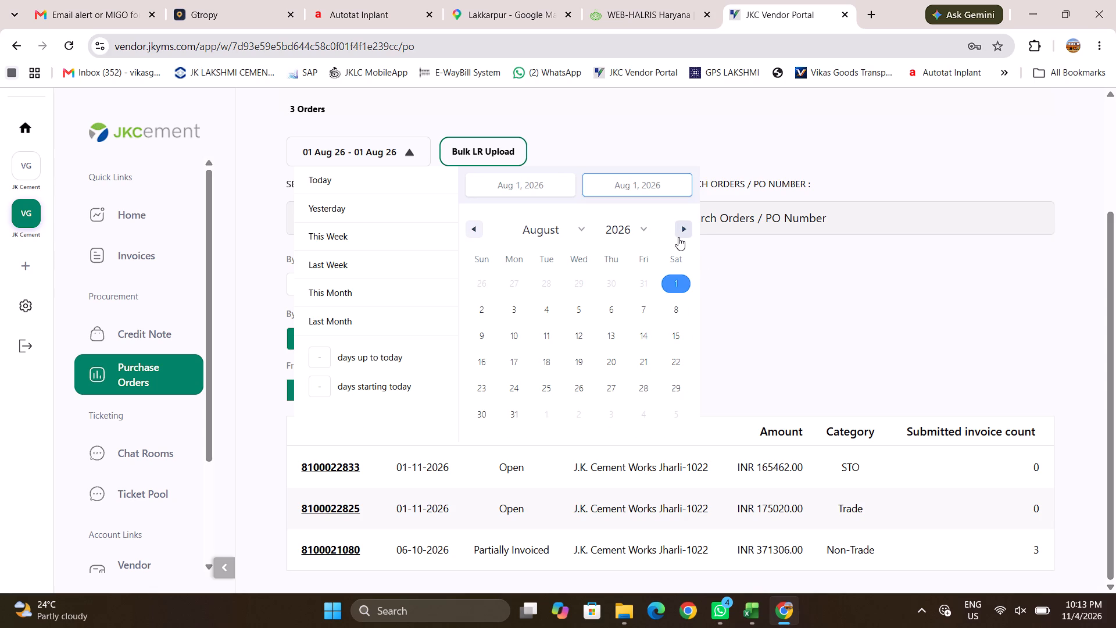
left_click(684, 227)
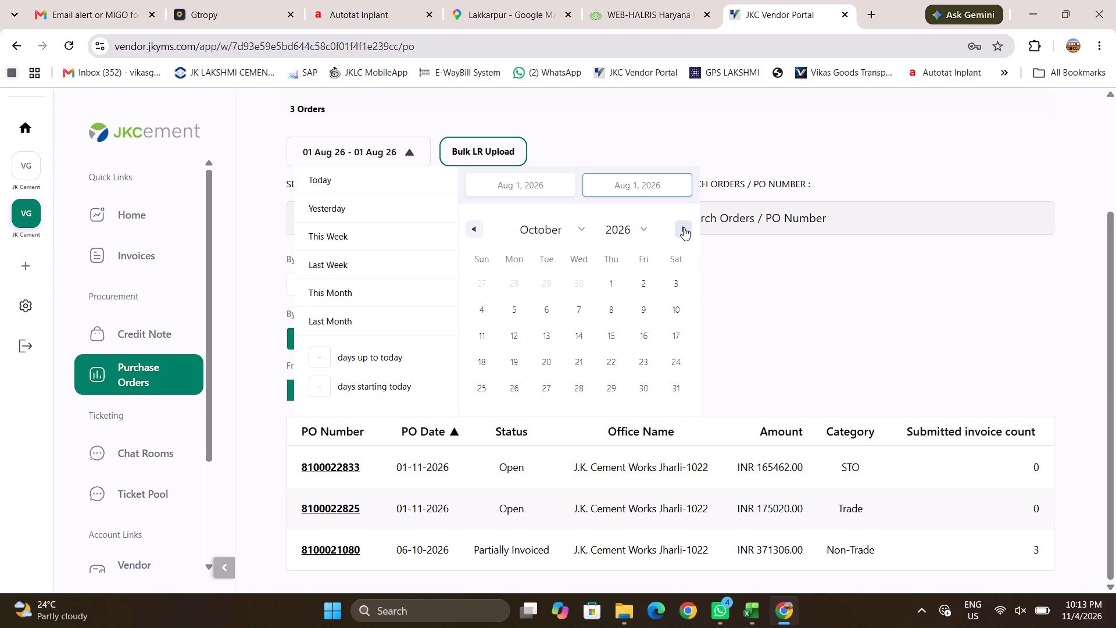
left_click(587, 281)
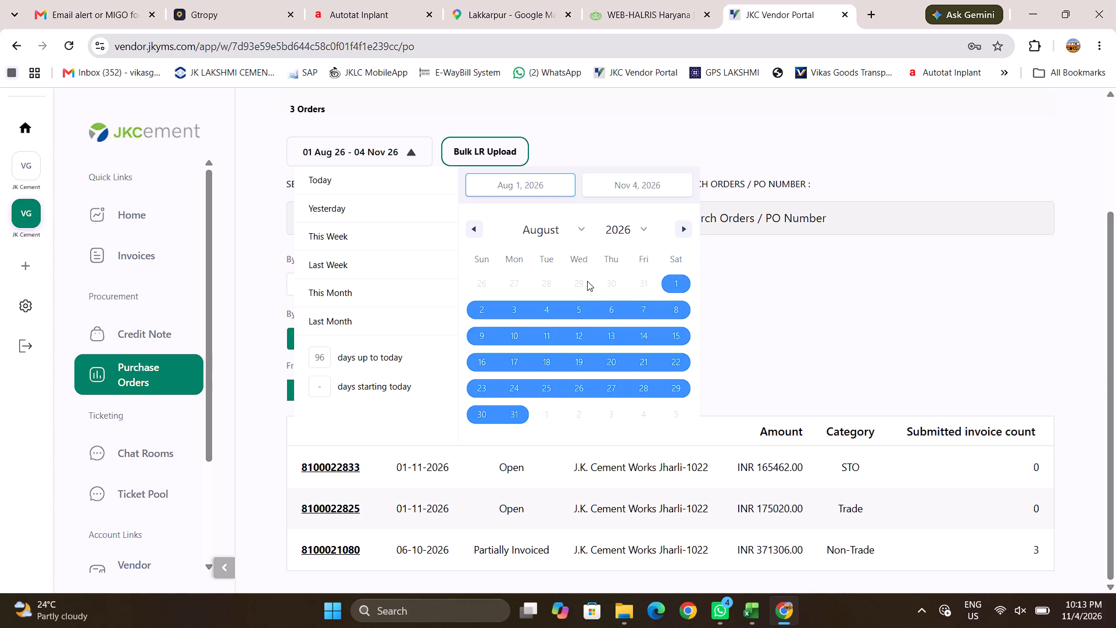
left_click(895, 313)
Look through the purchase orders listed for the chosen date range, checking their status, category and submitted invoice count.
scroll(721, 291, "down", 2)
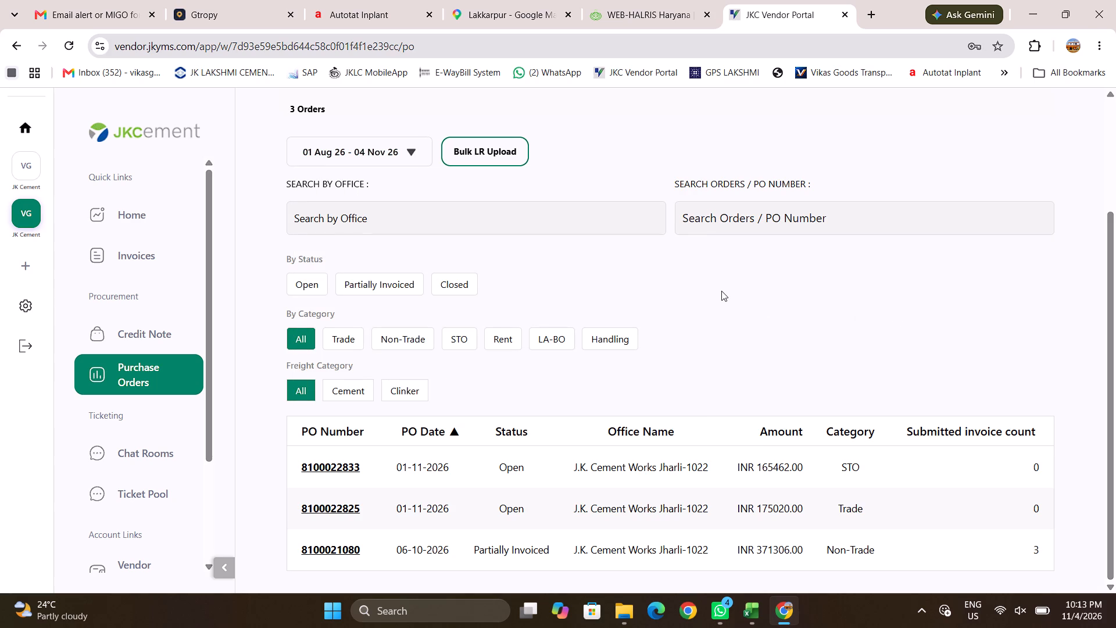
scroll(721, 291, "down", 2)
scroll(673, 348, "down", 2)
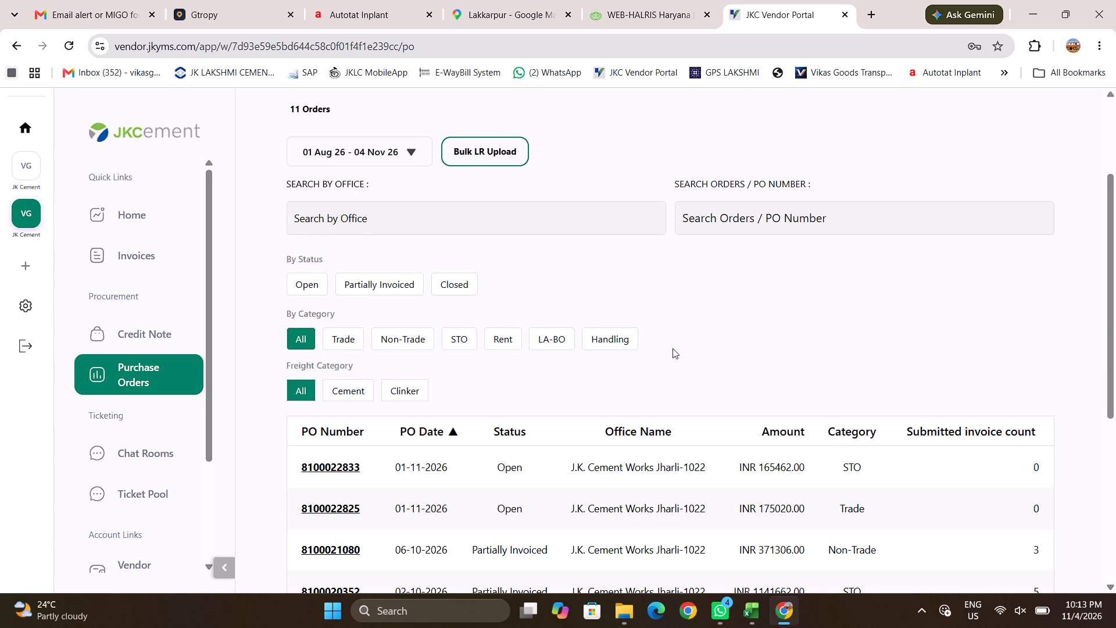
scroll(673, 348, "down", 2)
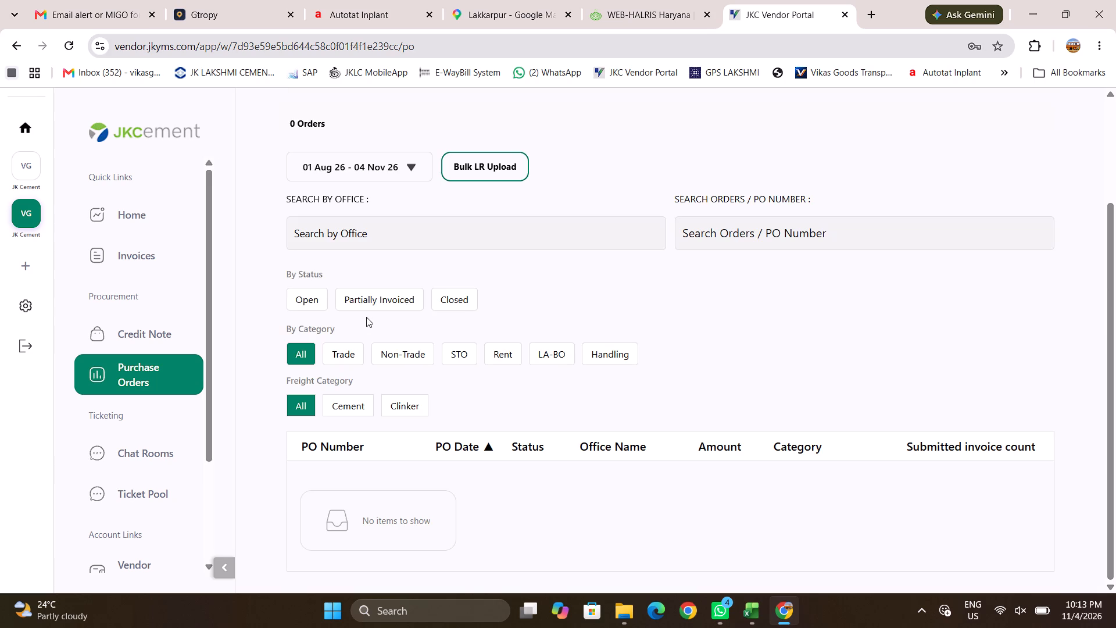
scroll(467, 400, "down", 1)
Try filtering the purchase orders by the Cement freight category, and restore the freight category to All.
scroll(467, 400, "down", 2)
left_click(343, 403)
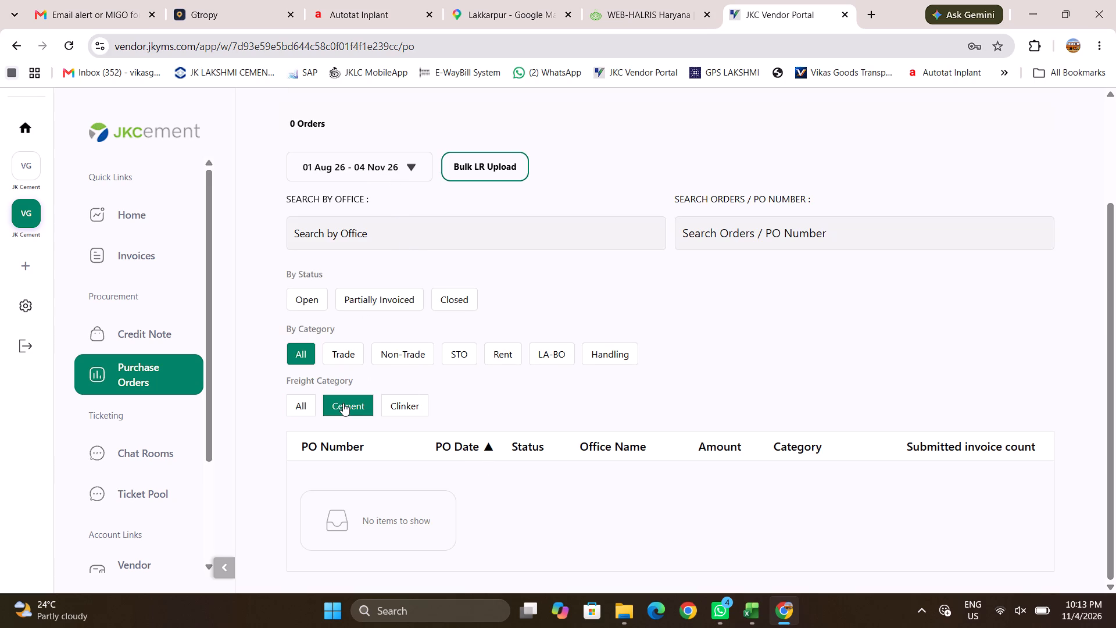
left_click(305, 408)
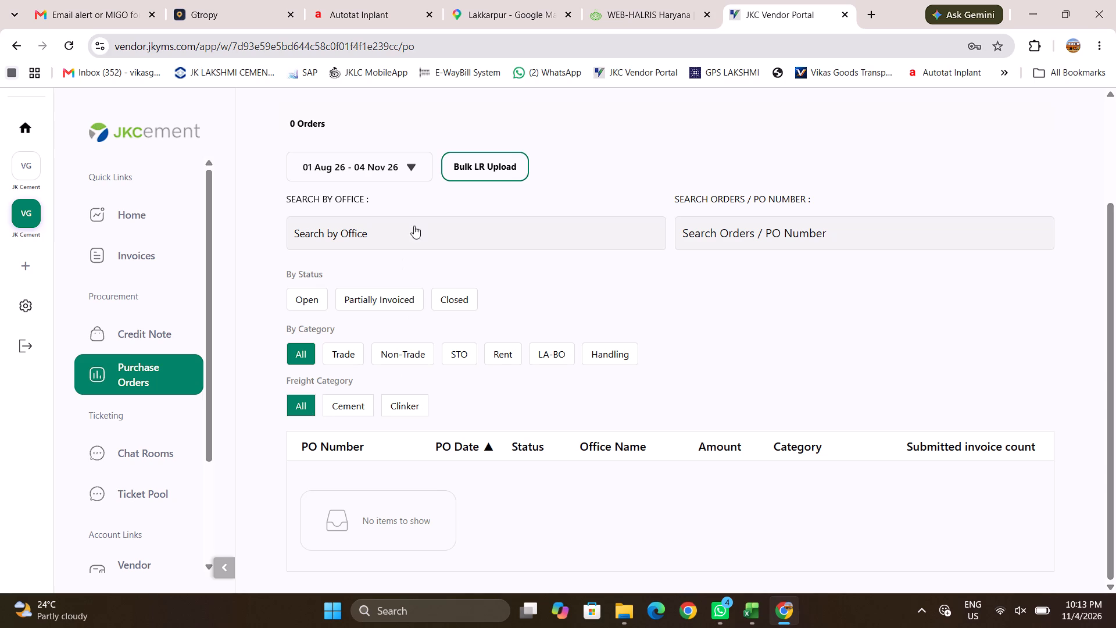
Set the purchase orders date range to 1 July 2026 through 4 November 2026 and dismiss the WhatsApp notification.
left_click(401, 176)
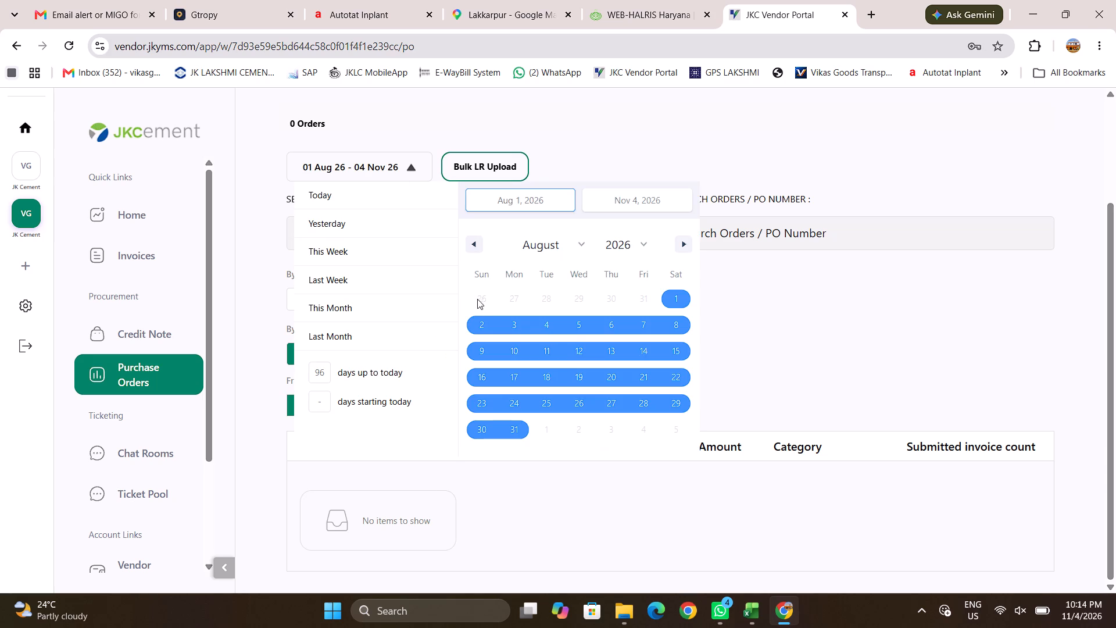
left_click(466, 240)
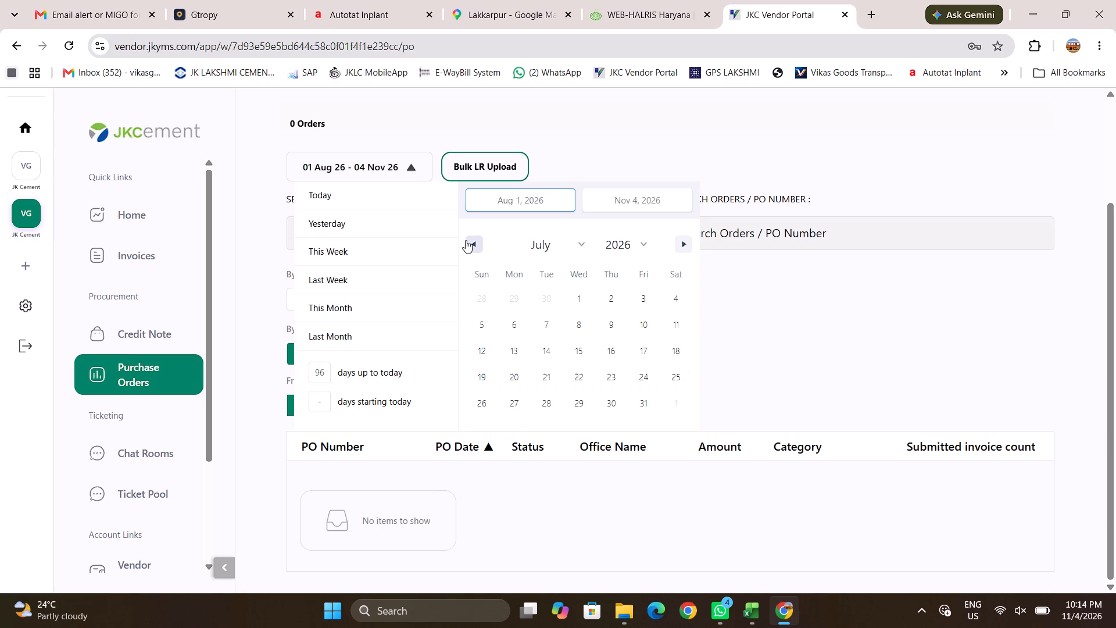
left_click(577, 299)
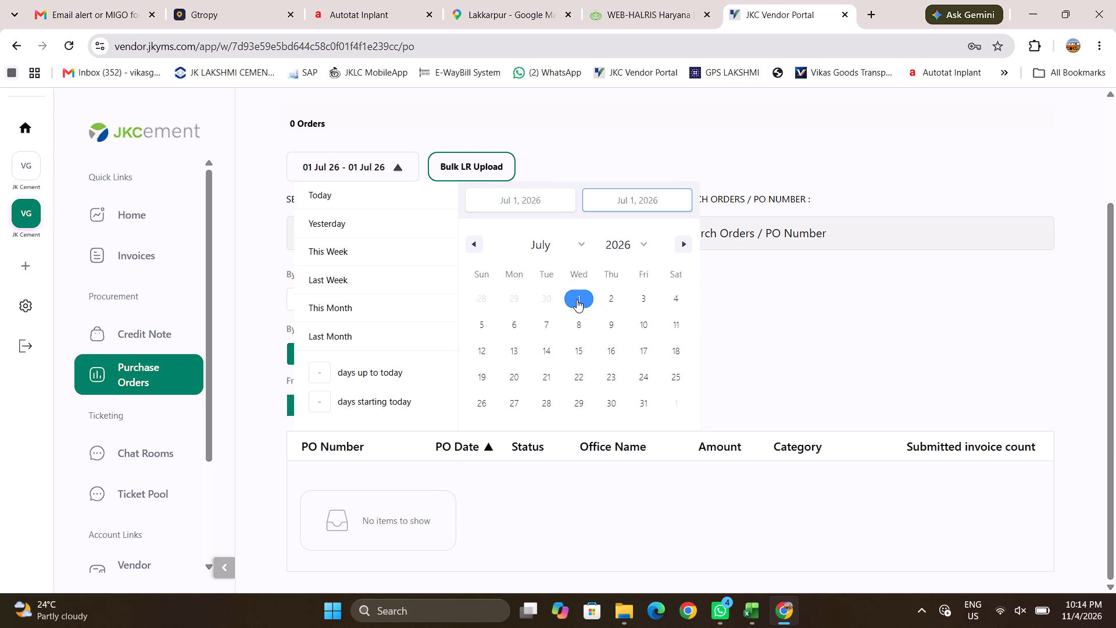
double_click(680, 249)
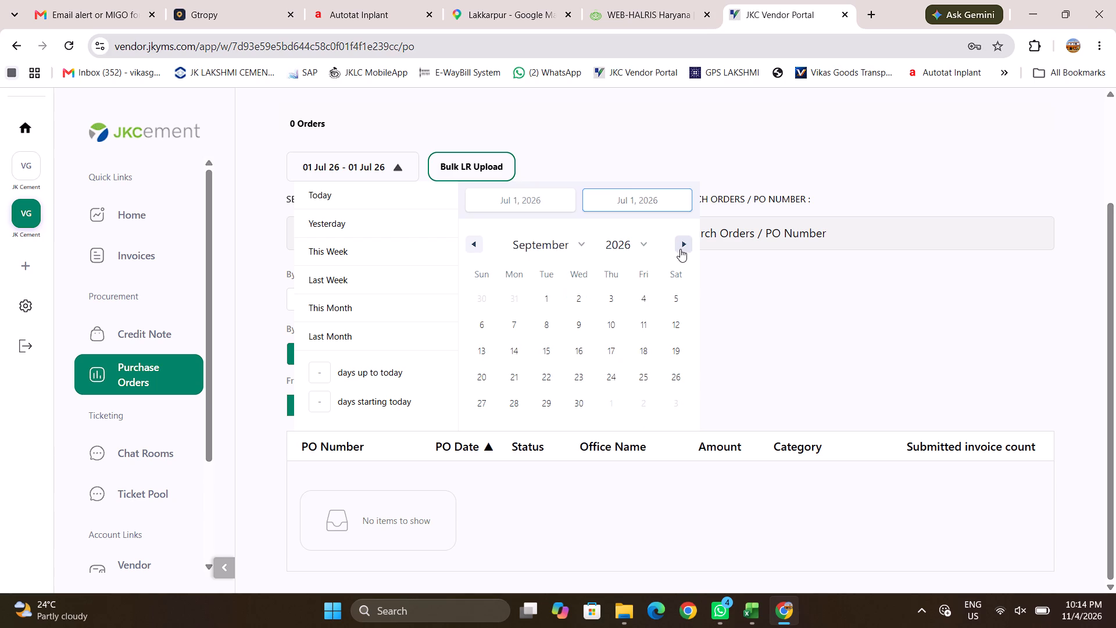
left_click(680, 249)
left_click(680, 249)
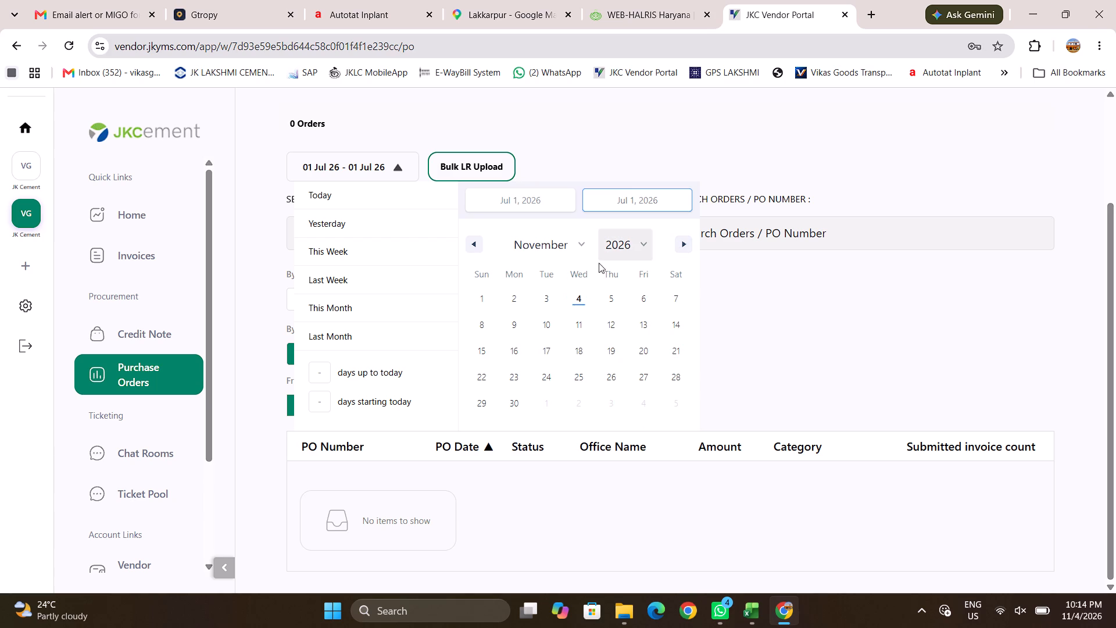
left_click(582, 295)
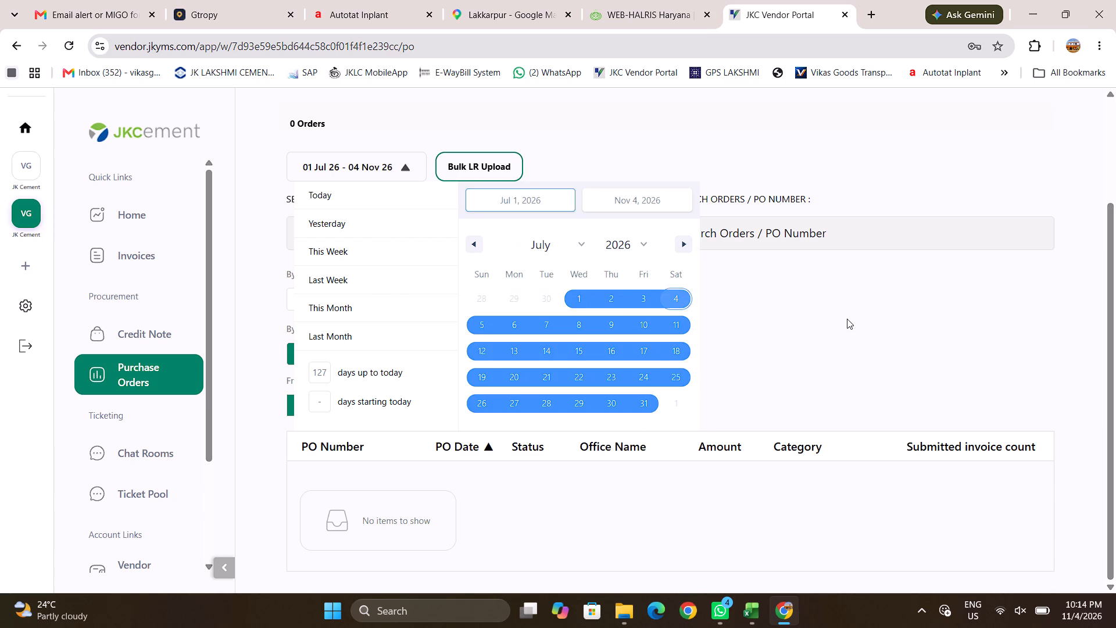
left_click(847, 319)
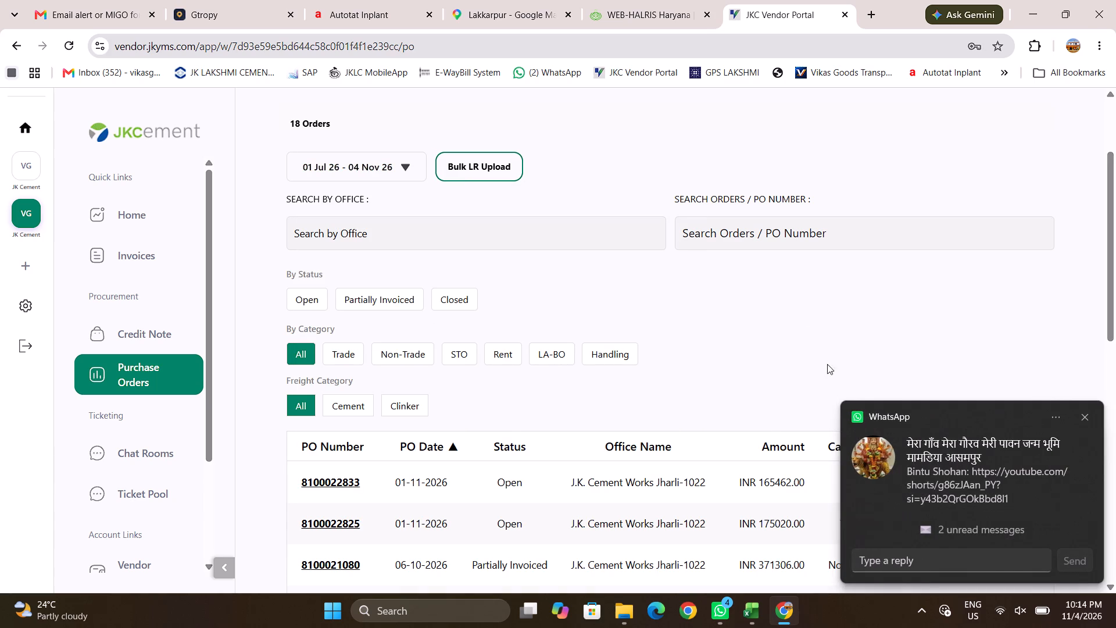
left_click(1075, 421)
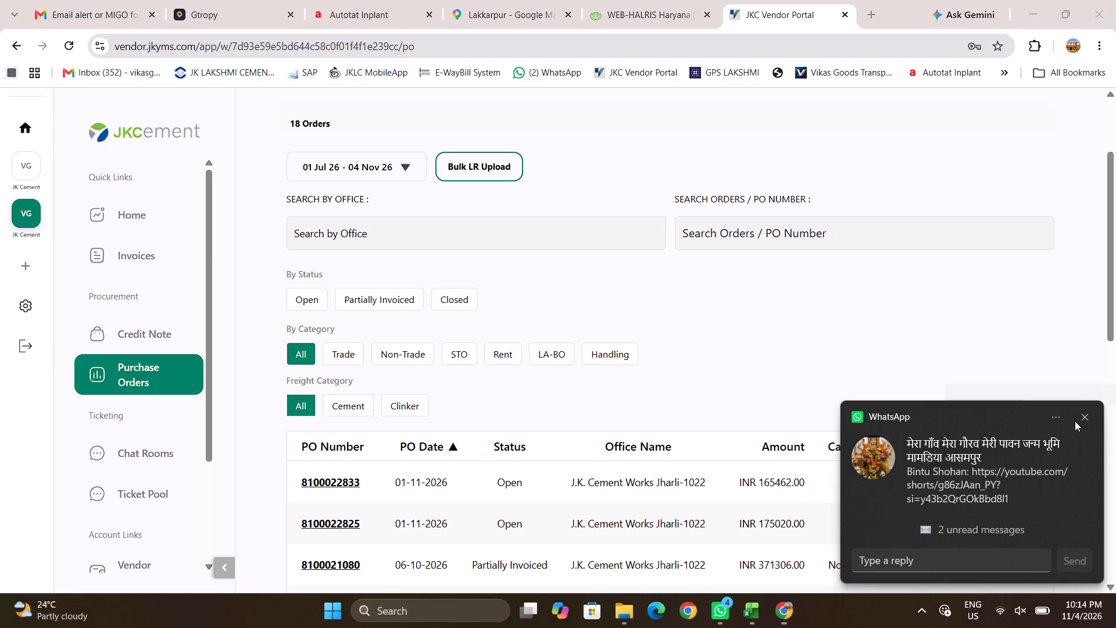
scroll(776, 352, "down", 4)
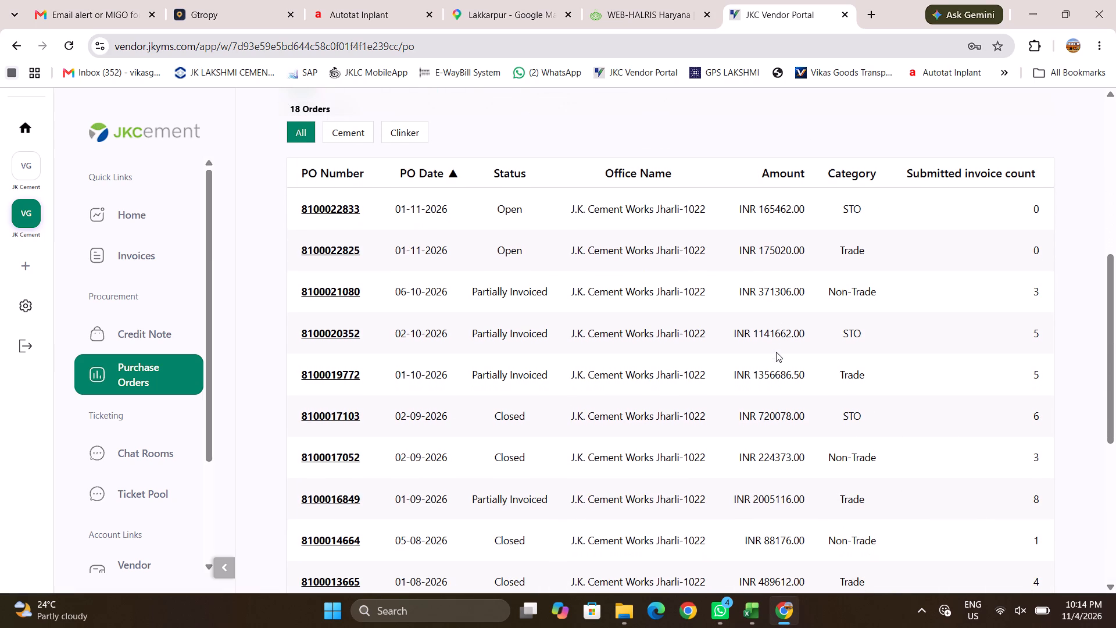
left_click(344, 286)
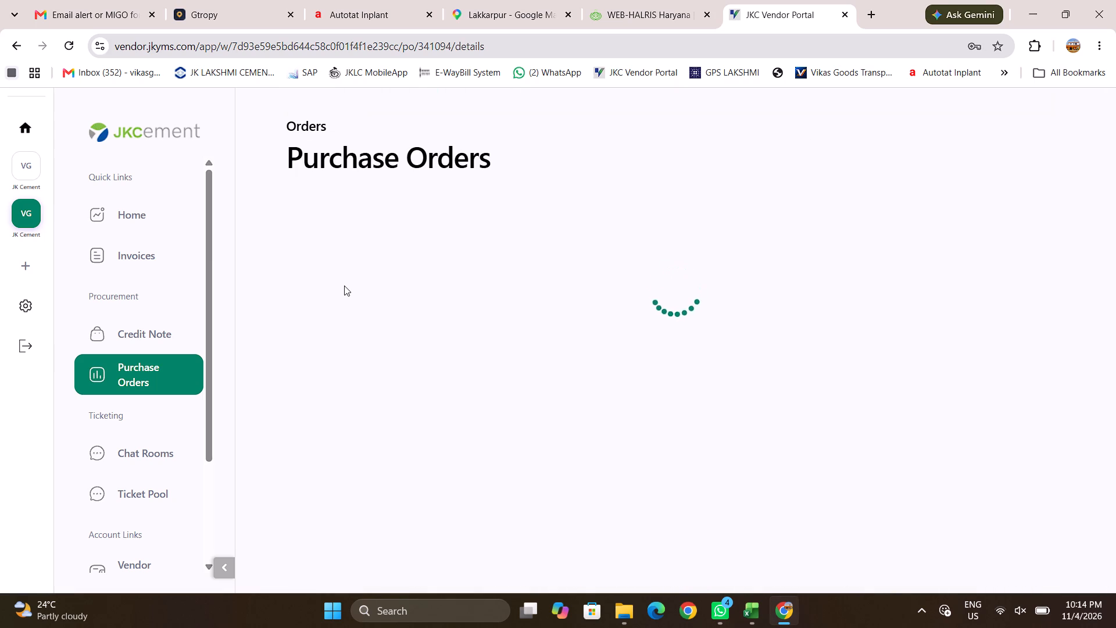
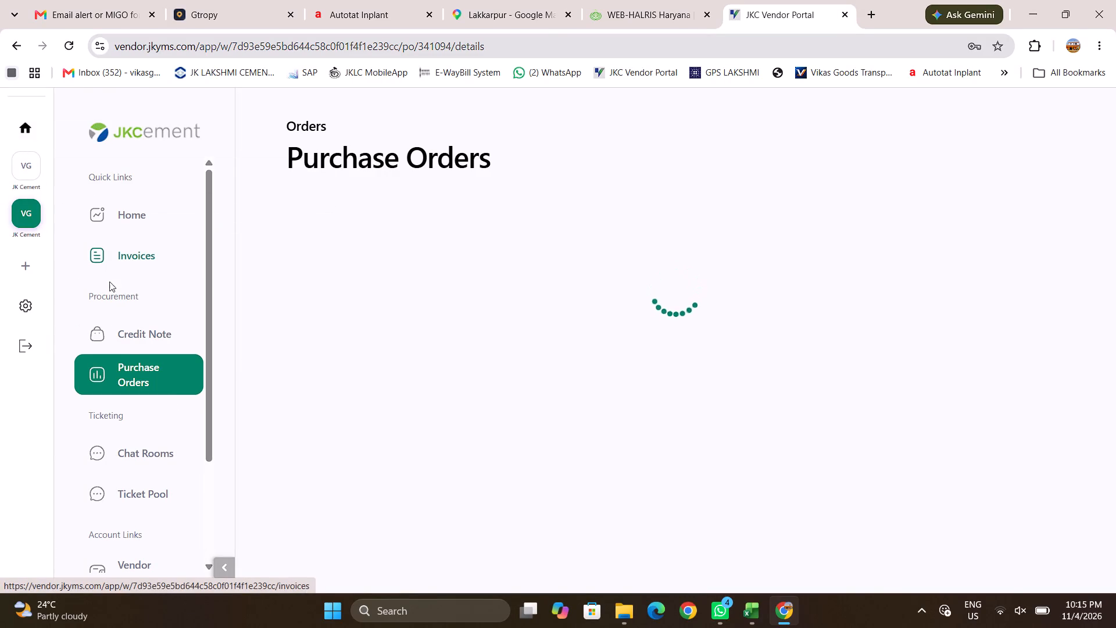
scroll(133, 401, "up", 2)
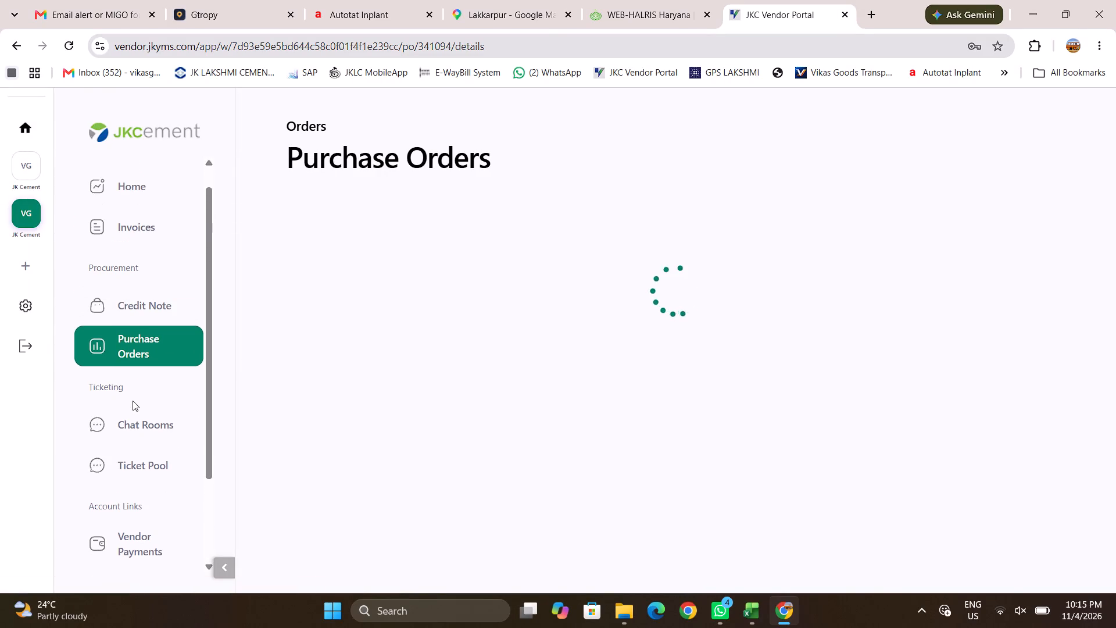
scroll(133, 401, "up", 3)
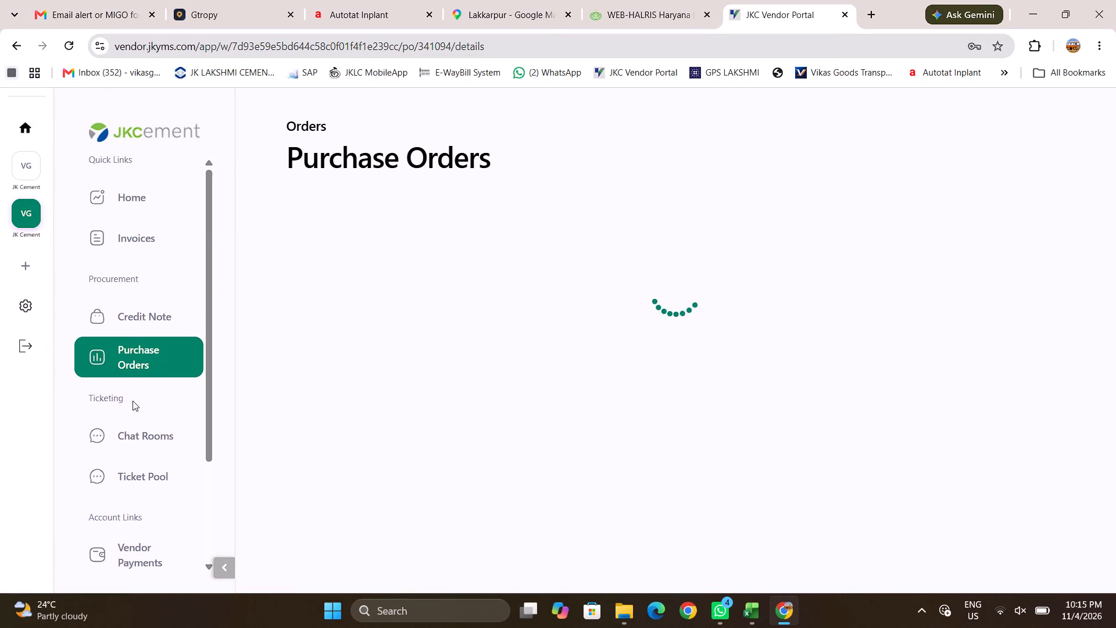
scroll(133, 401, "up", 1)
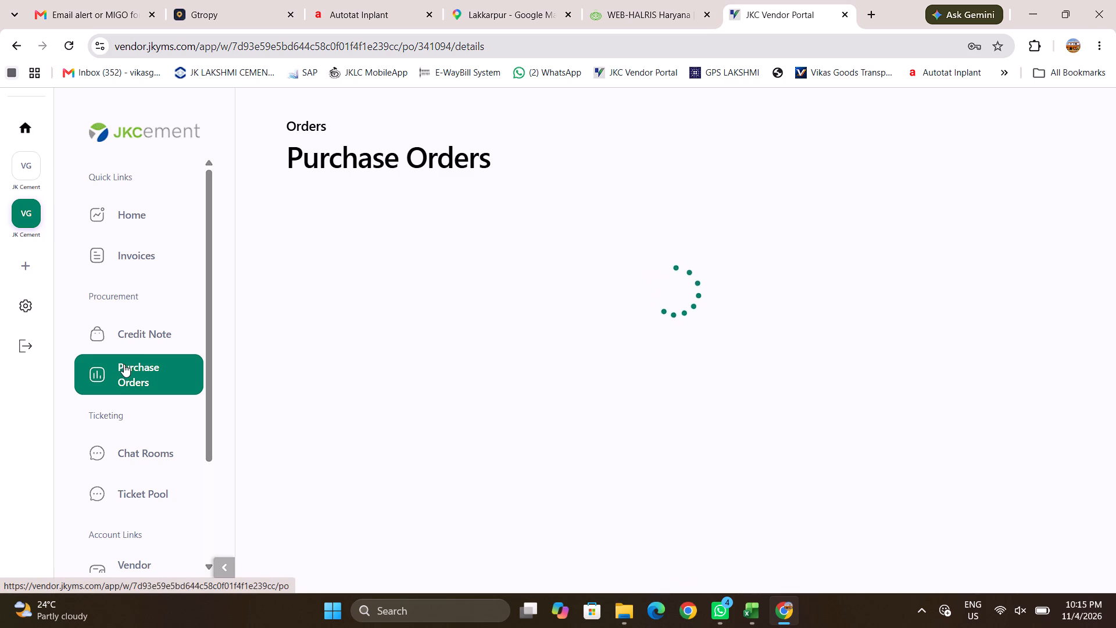
left_click(106, 361)
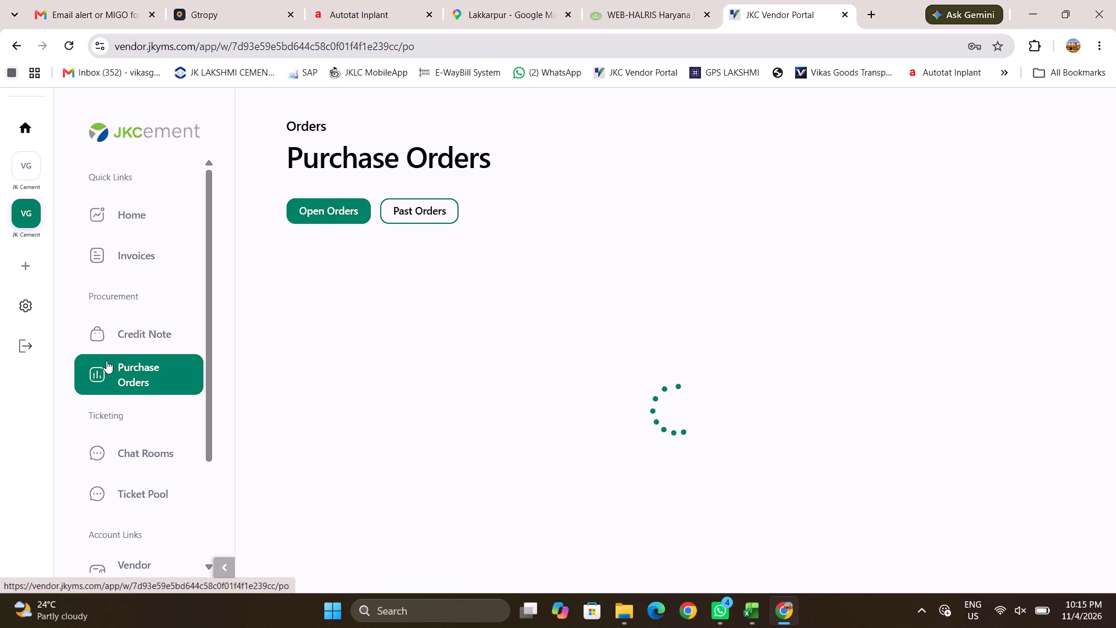
scroll(361, 444, "down", 4)
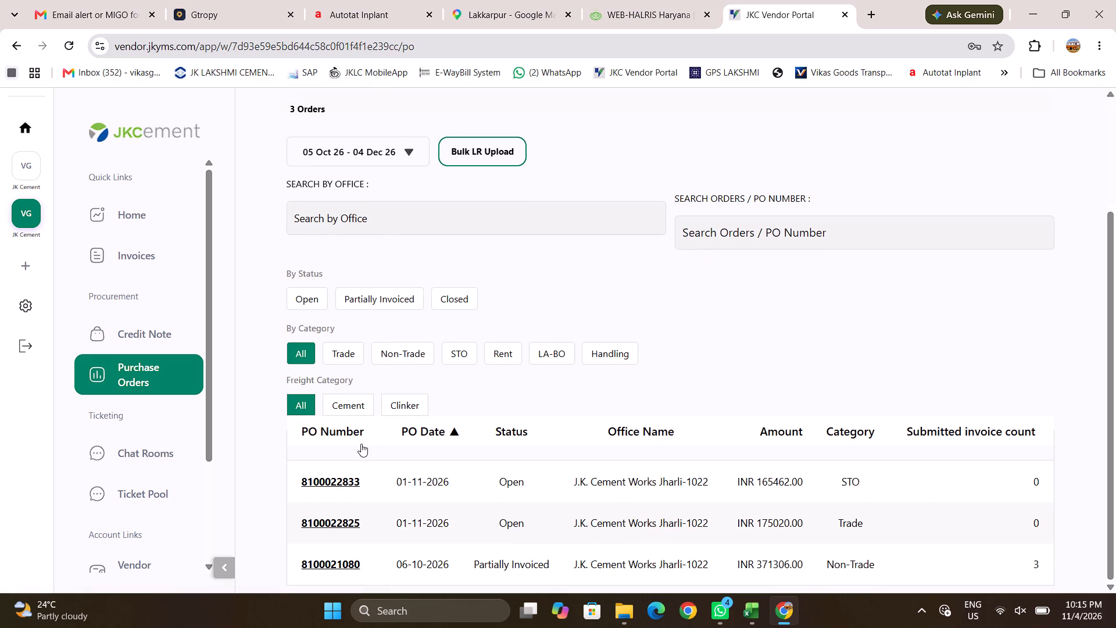
left_click(341, 541)
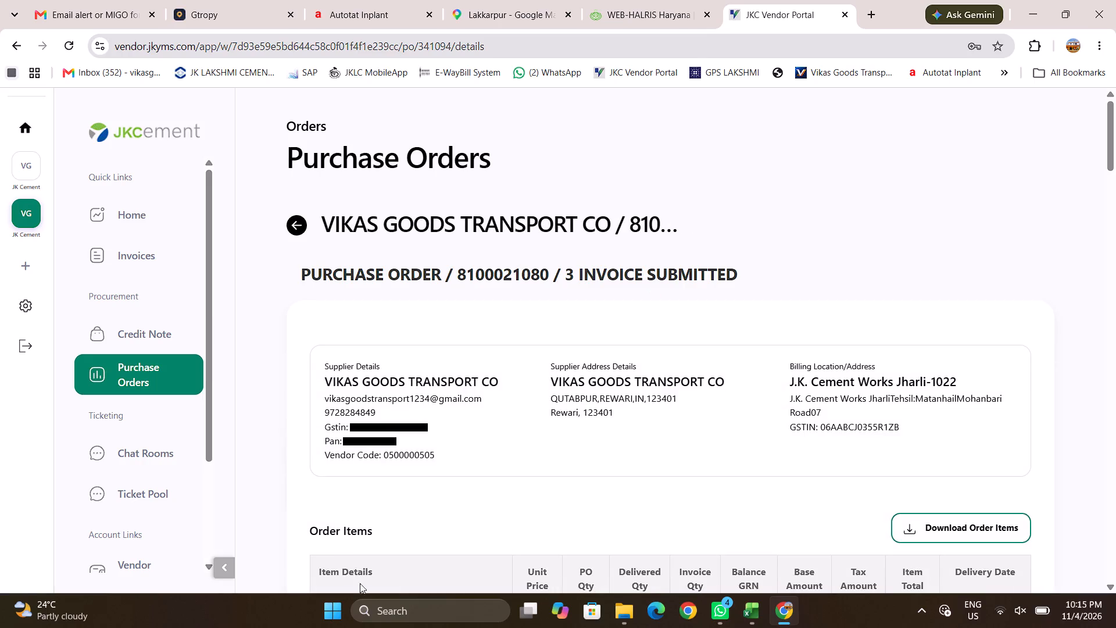
scroll(484, 331, "down", 8)
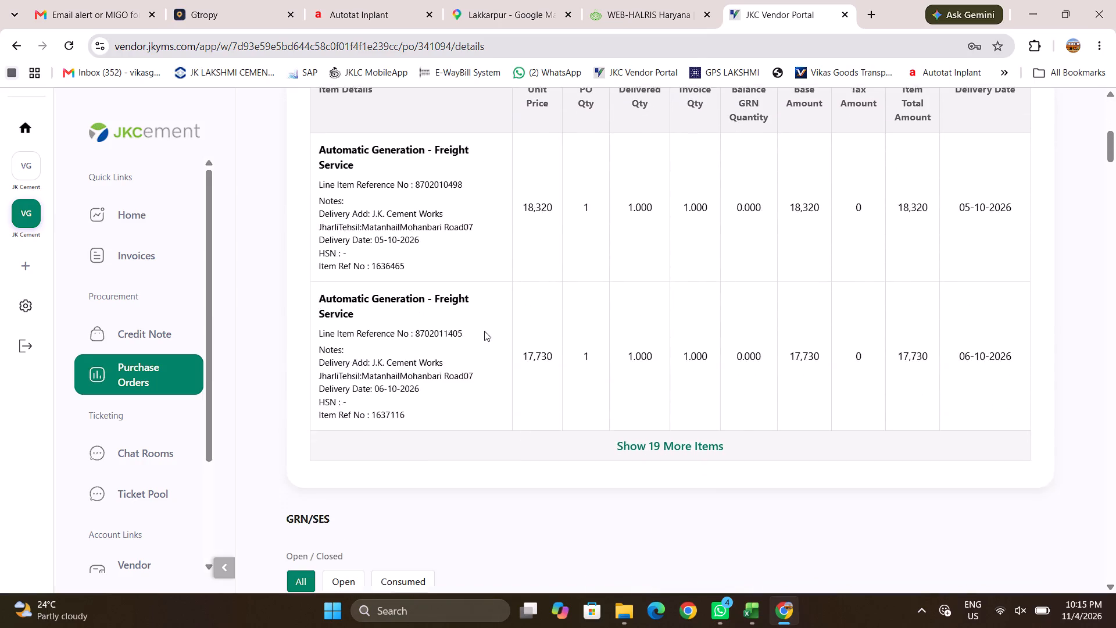
scroll(484, 331, "down", 3)
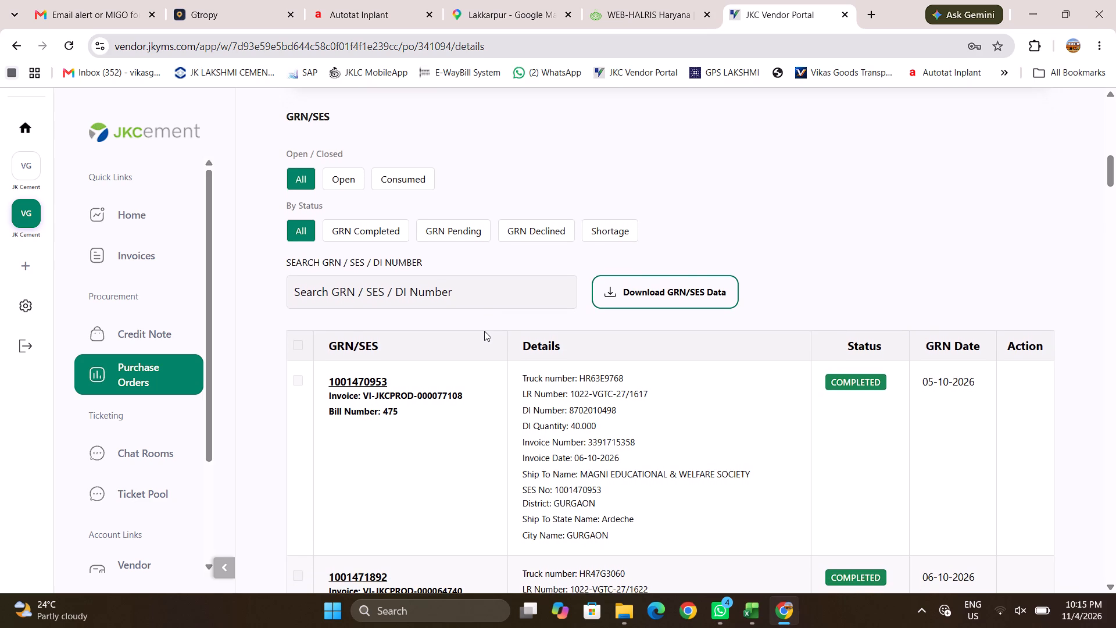
scroll(484, 331, "down", 4)
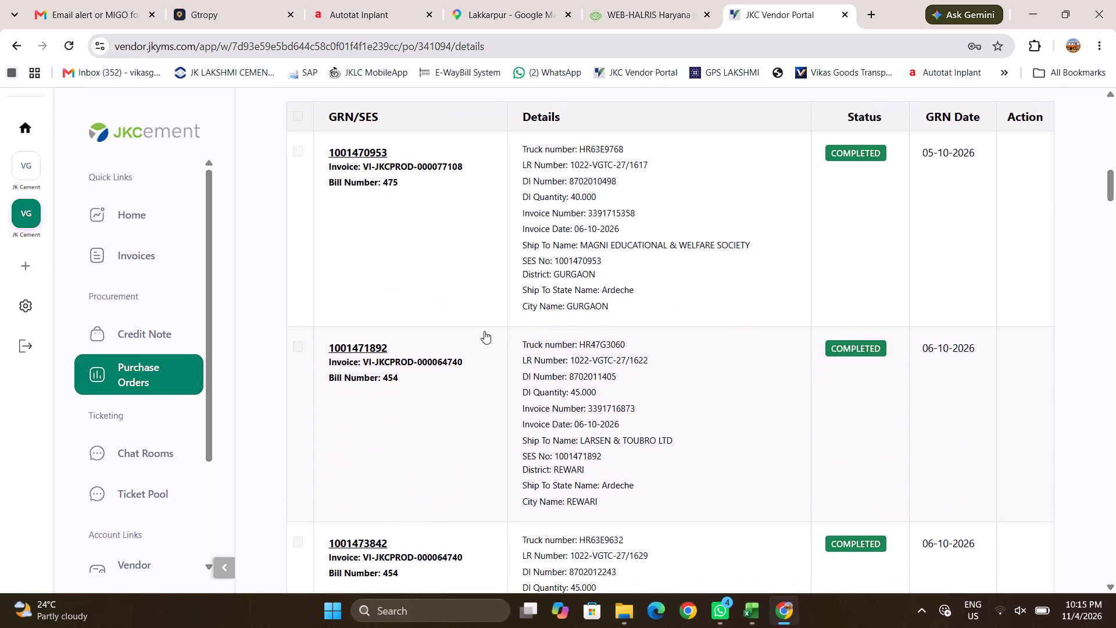
scroll(484, 331, "down", 9)
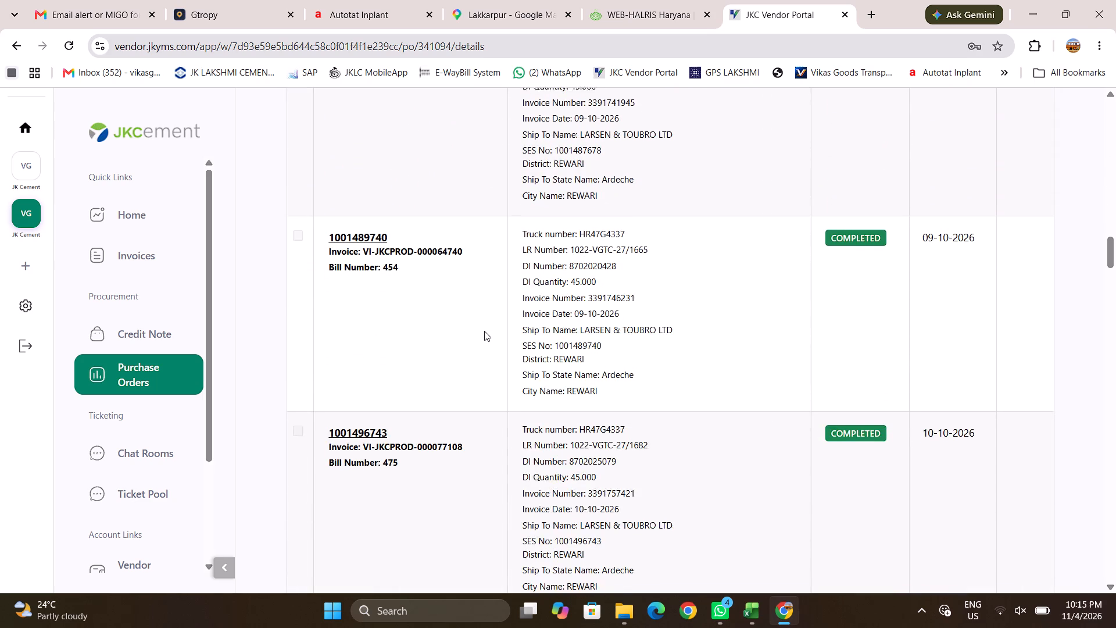
scroll(484, 331, "down", 12)
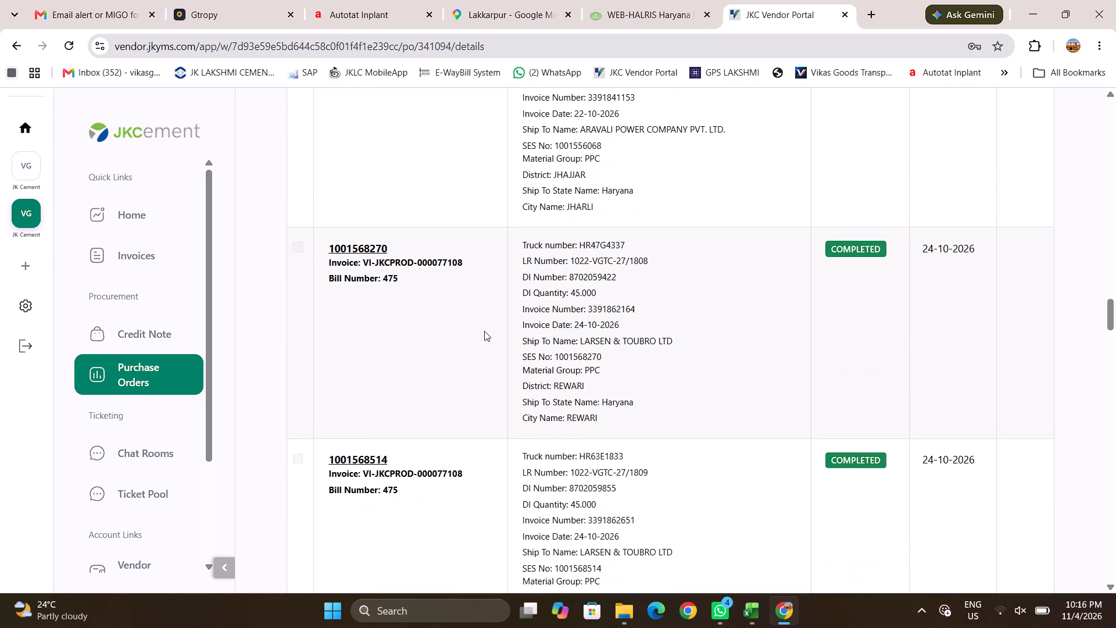
scroll(484, 331, "down", 10)
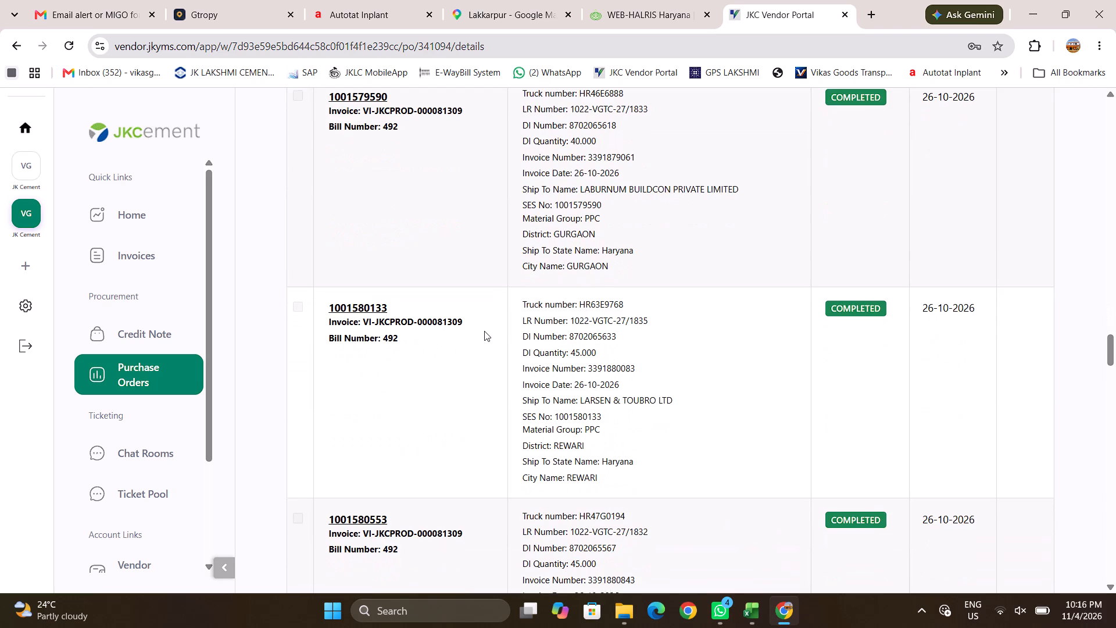
scroll(484, 331, "down", 11)
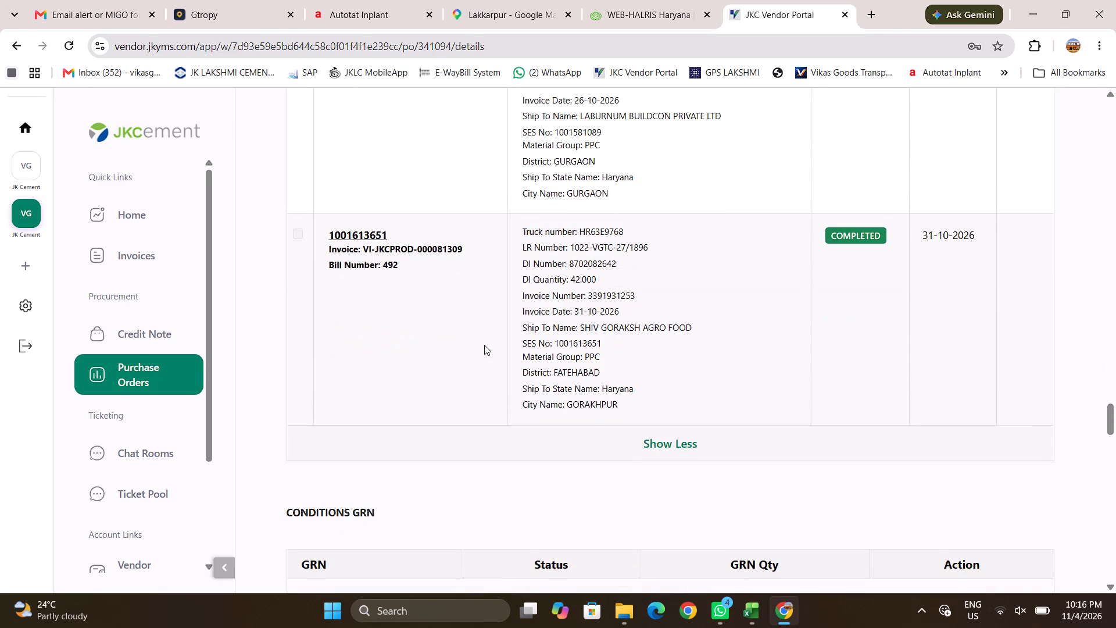
scroll(503, 568, "down", 4)
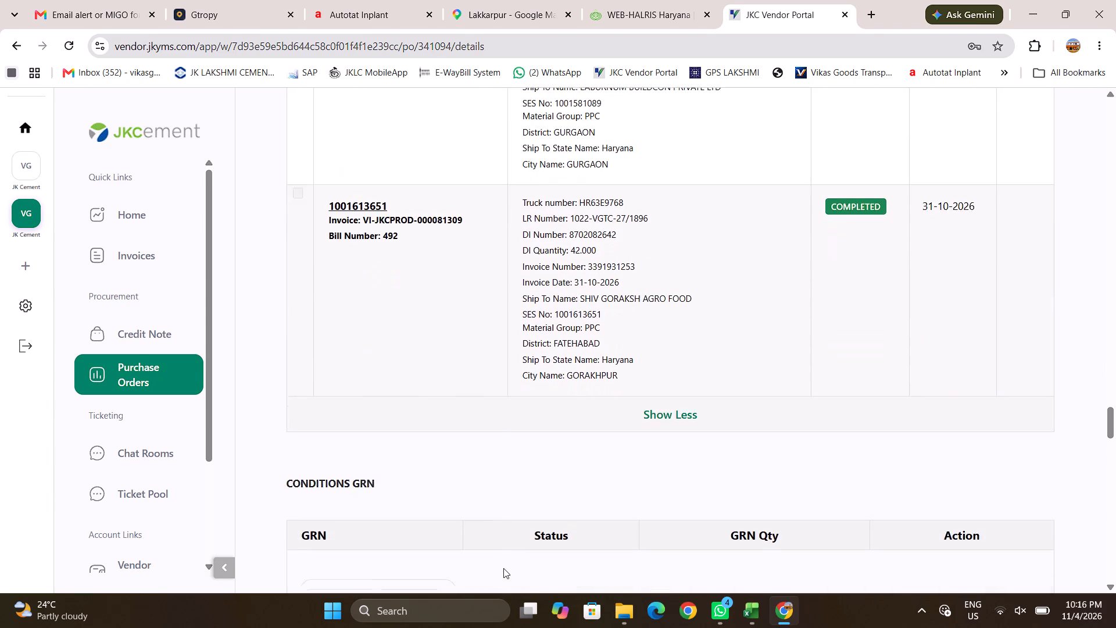
Look through the order's SES table, checking the LR numbers, amounts and dates.
scroll(503, 568, "down", 4)
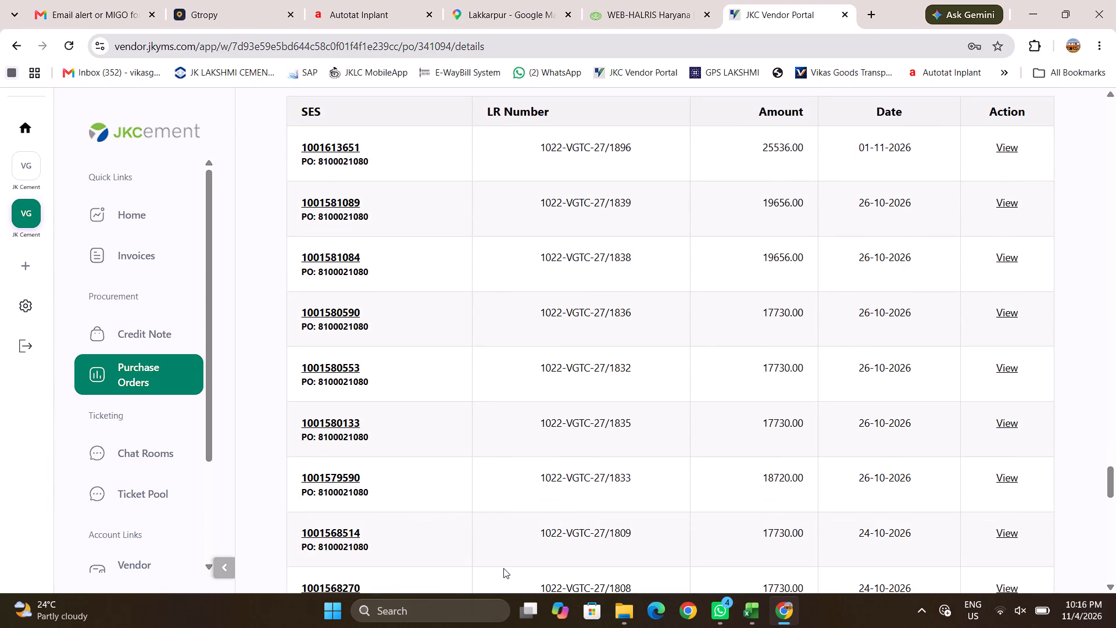
scroll(503, 568, "down", 5)
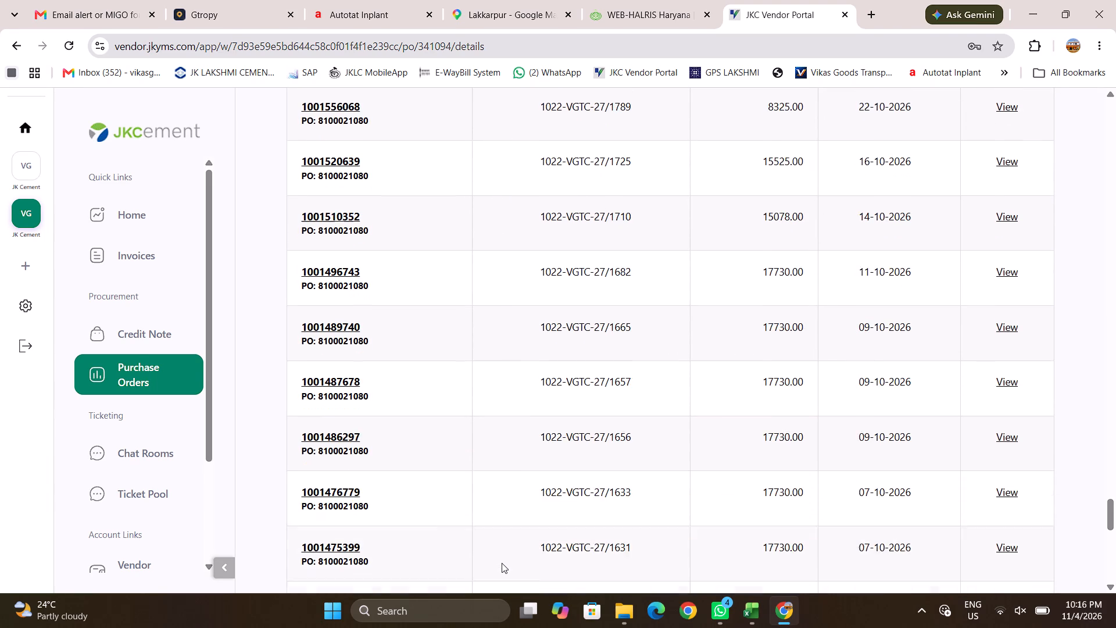
scroll(502, 563, "down", 2)
scroll(493, 539, "up", 14)
scroll(493, 539, "up", 15)
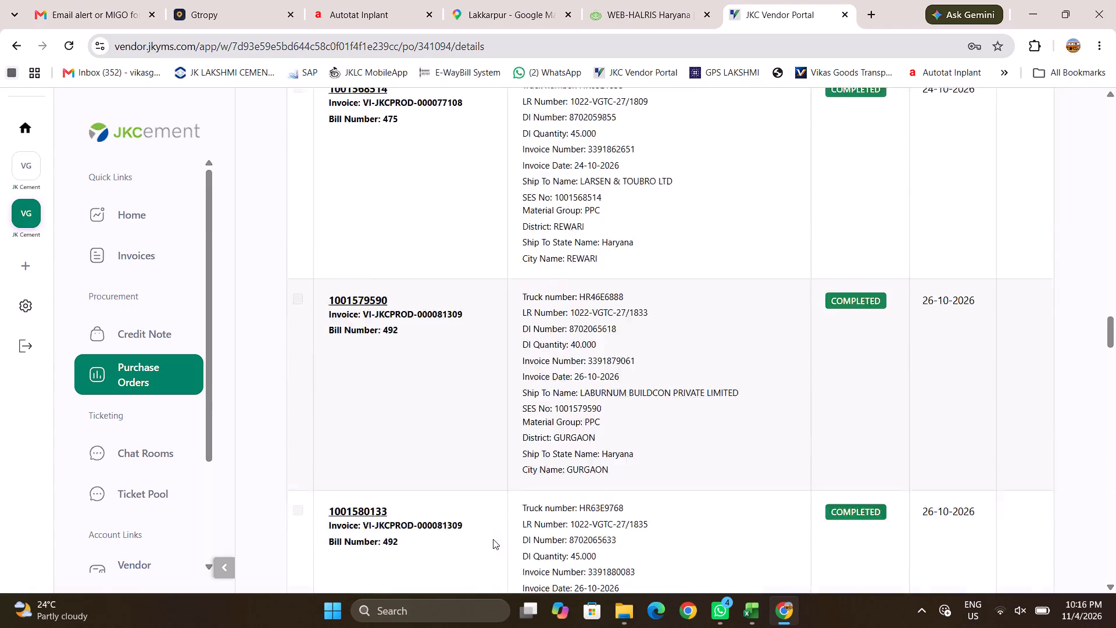
scroll(493, 539, "up", 10)
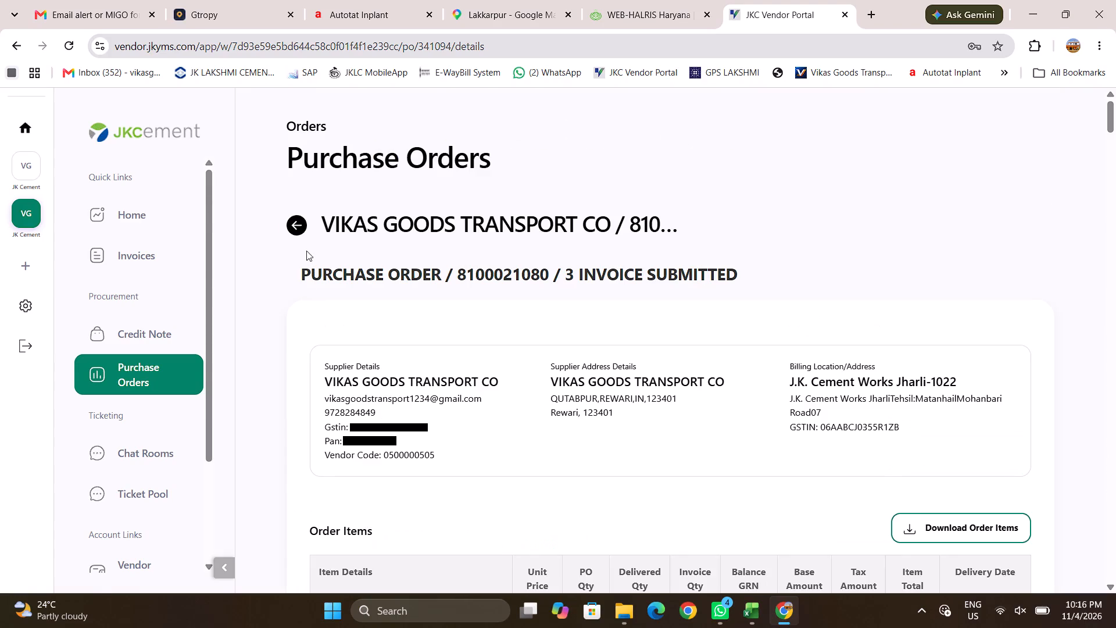
Return from the order details to the Purchase Orders list.
left_click(299, 226)
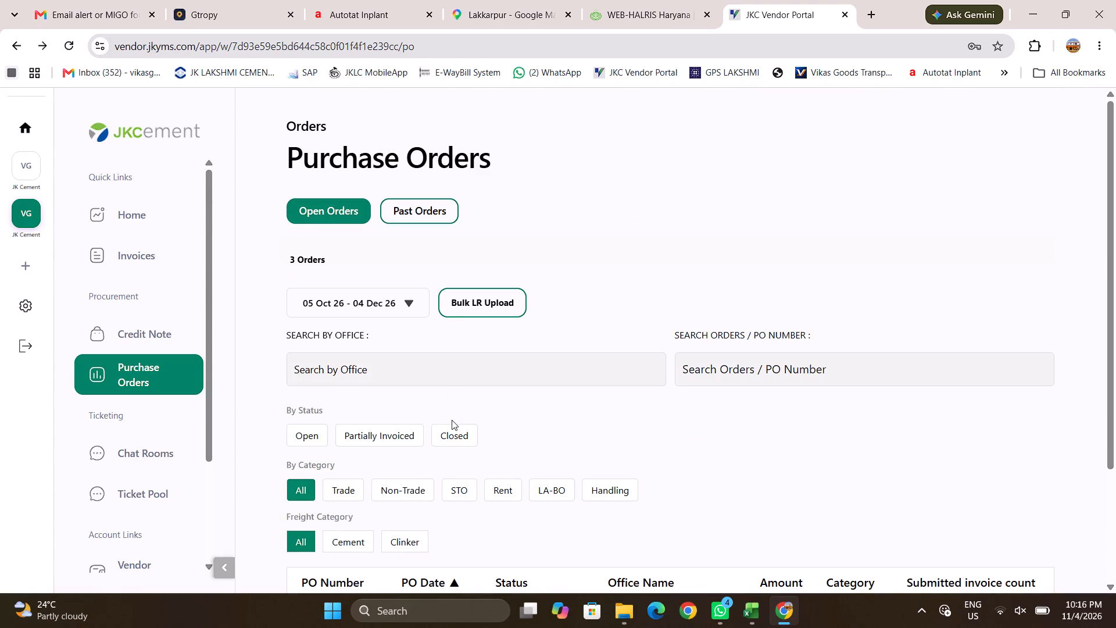
scroll(452, 420, "down", 5)
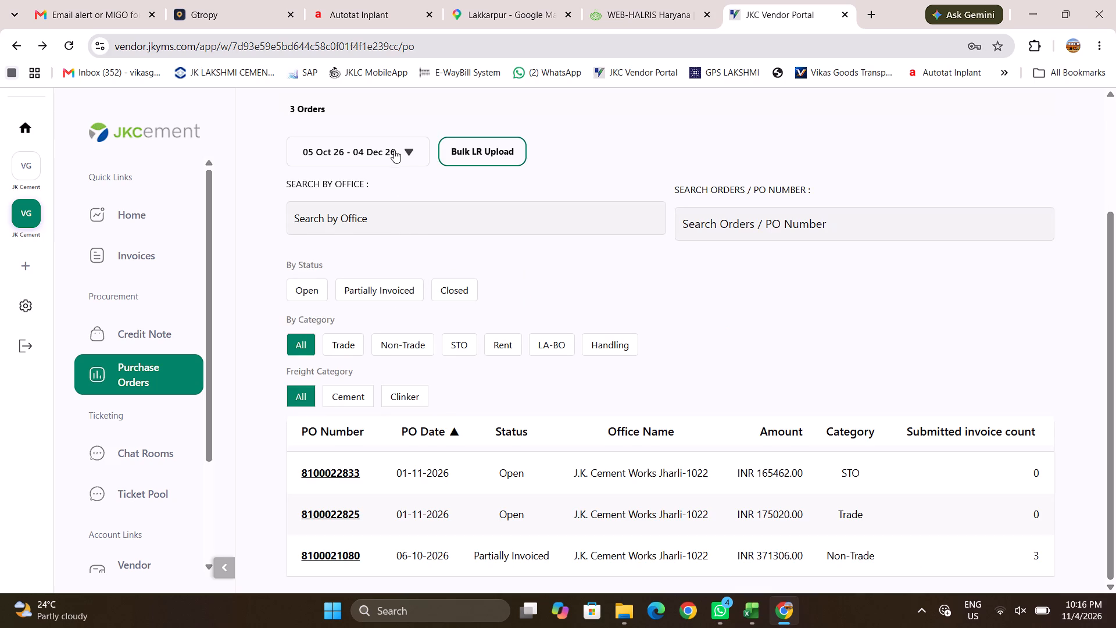
Set the purchase orders date range to 1 September 2026 through 4 November 2026.
double_click(394, 148)
left_click(394, 148)
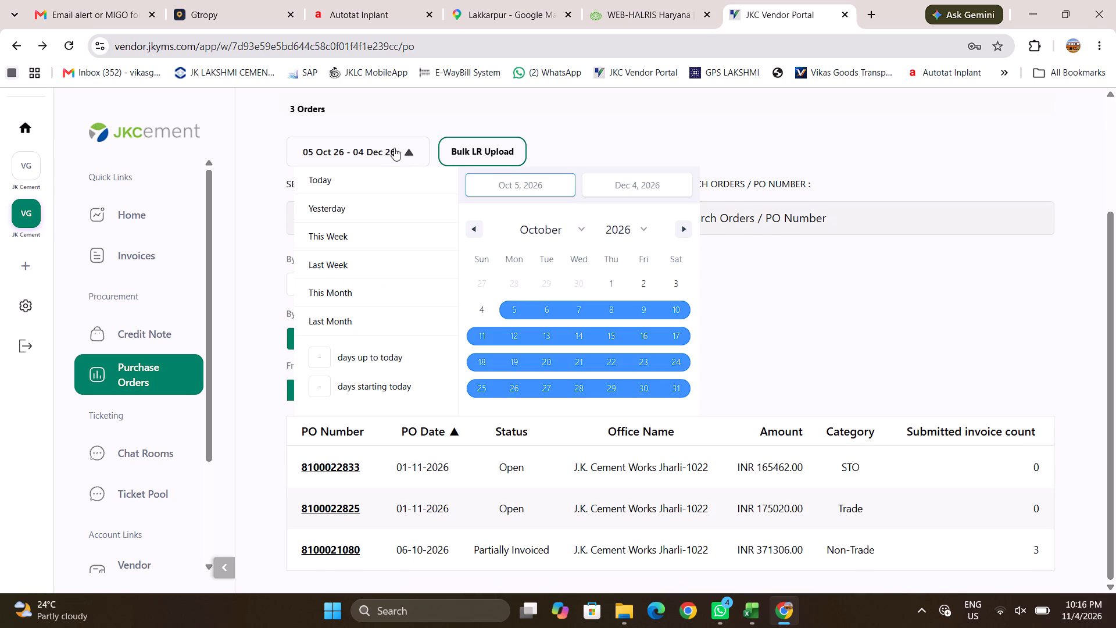
left_click(470, 230)
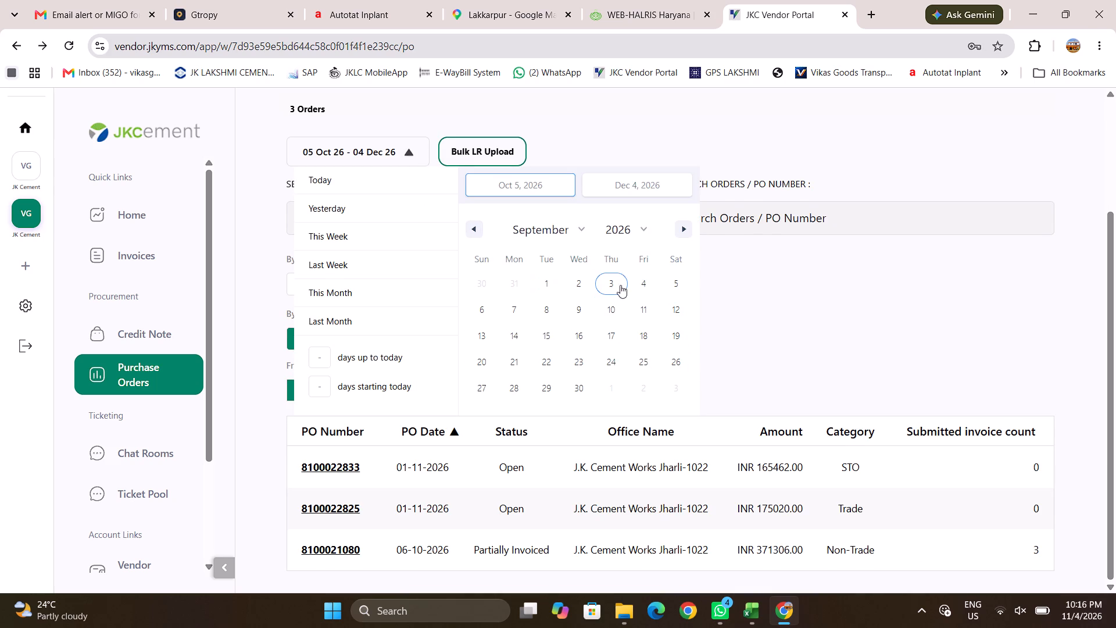
left_click(550, 283)
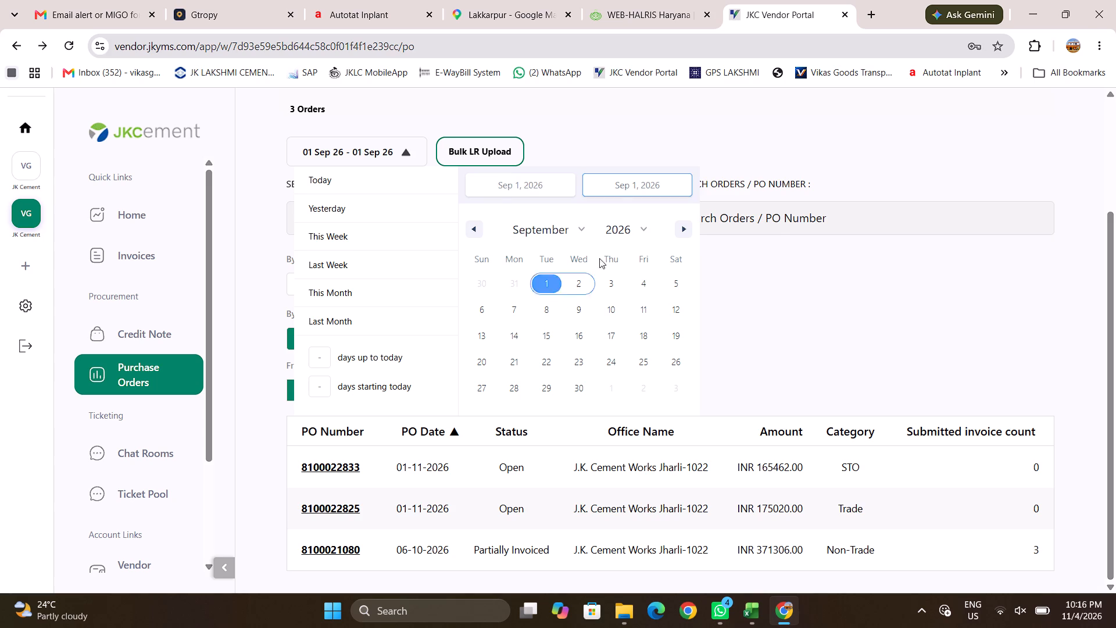
left_click(677, 245)
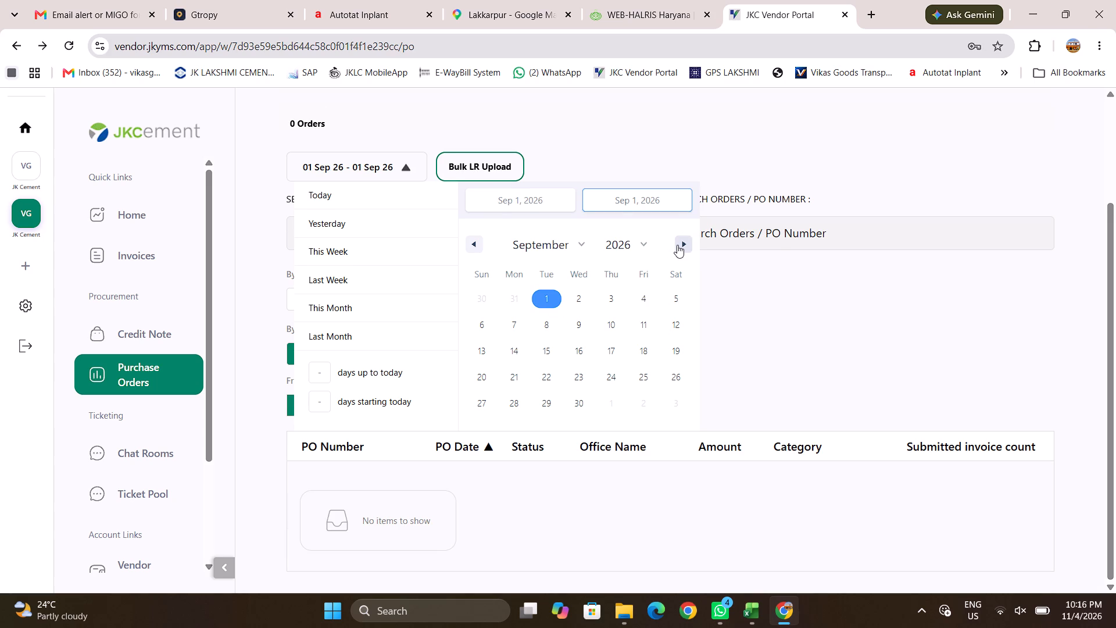
left_click(677, 245)
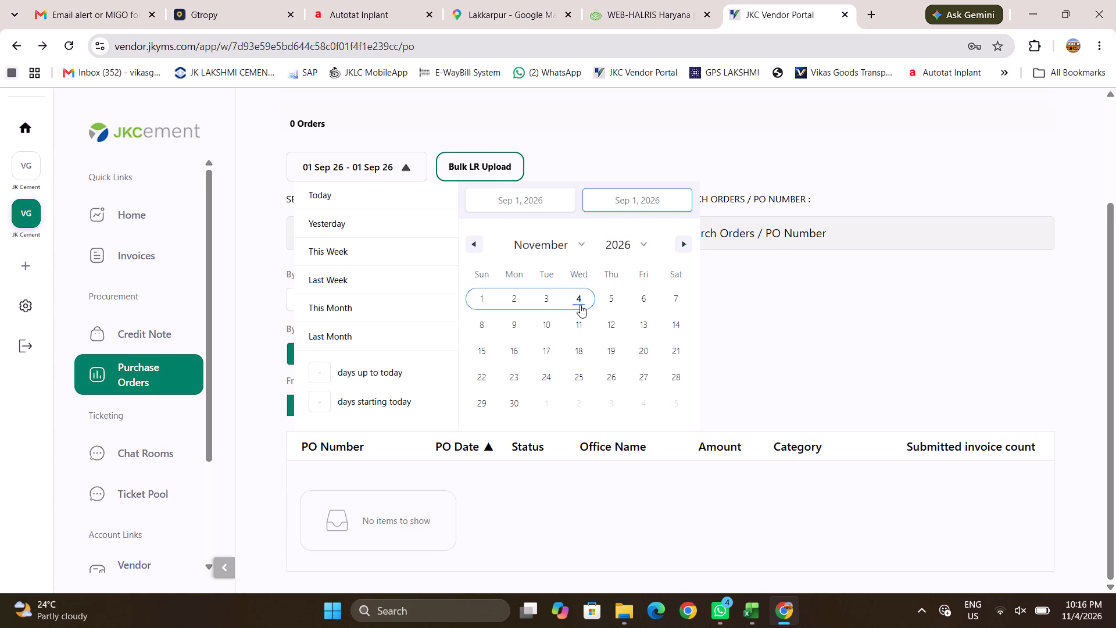
left_click(580, 305)
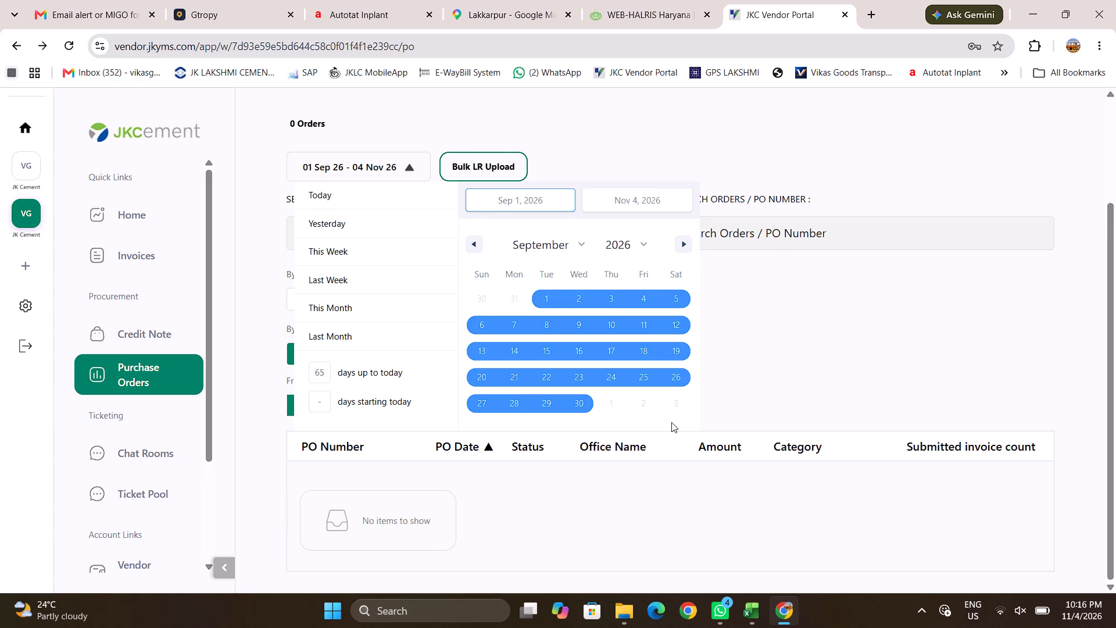
left_click(741, 337)
scroll(671, 443, "down", 1)
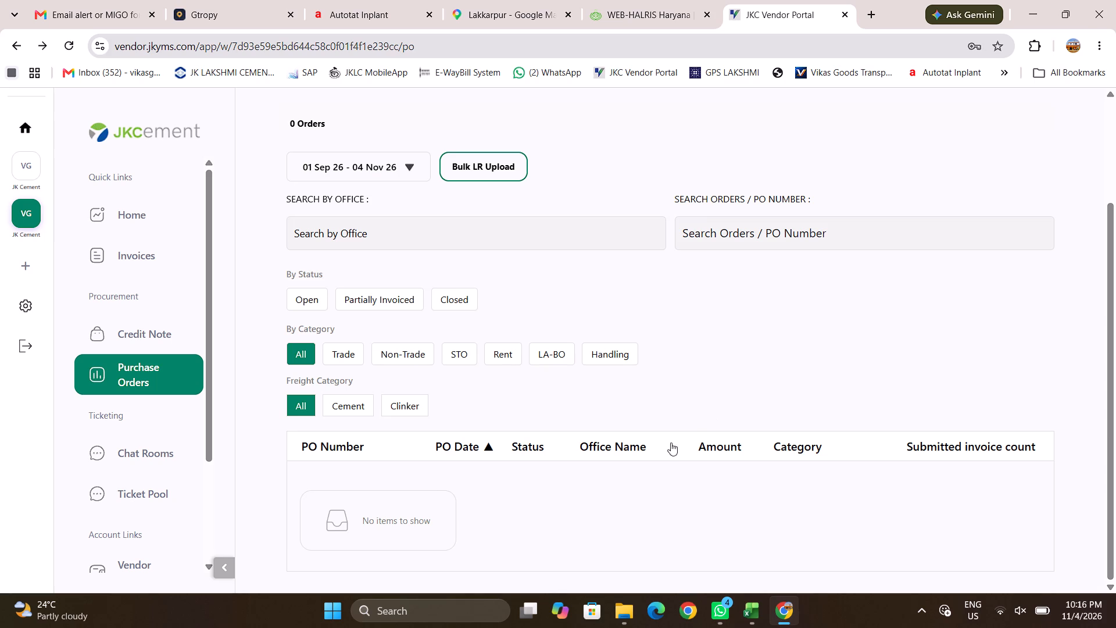
scroll(671, 443, "down", 4)
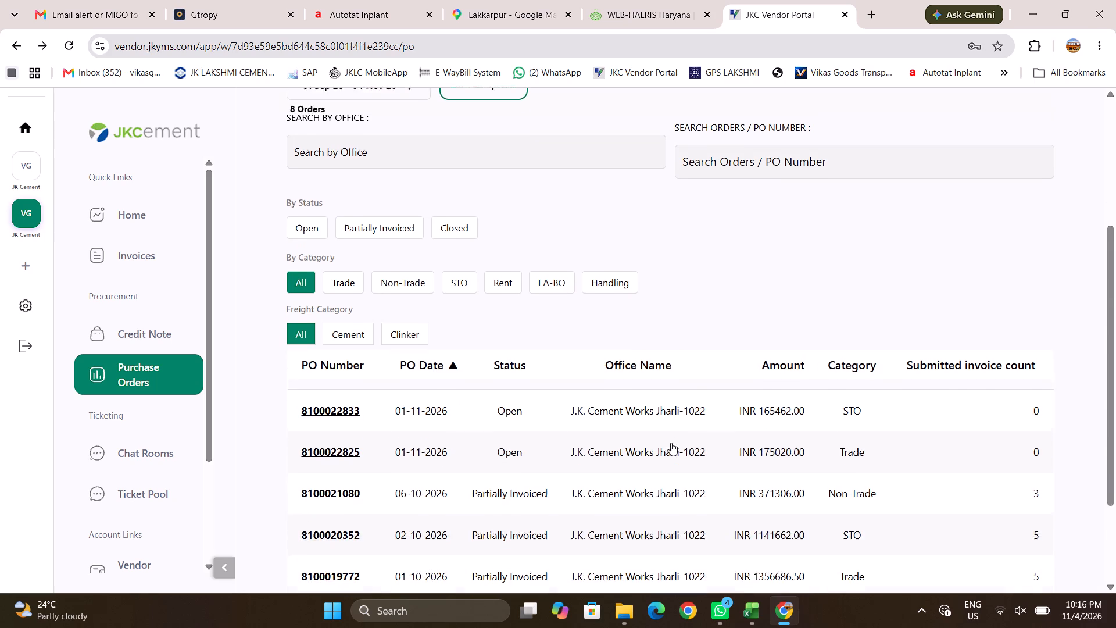
scroll(671, 443, "down", 3)
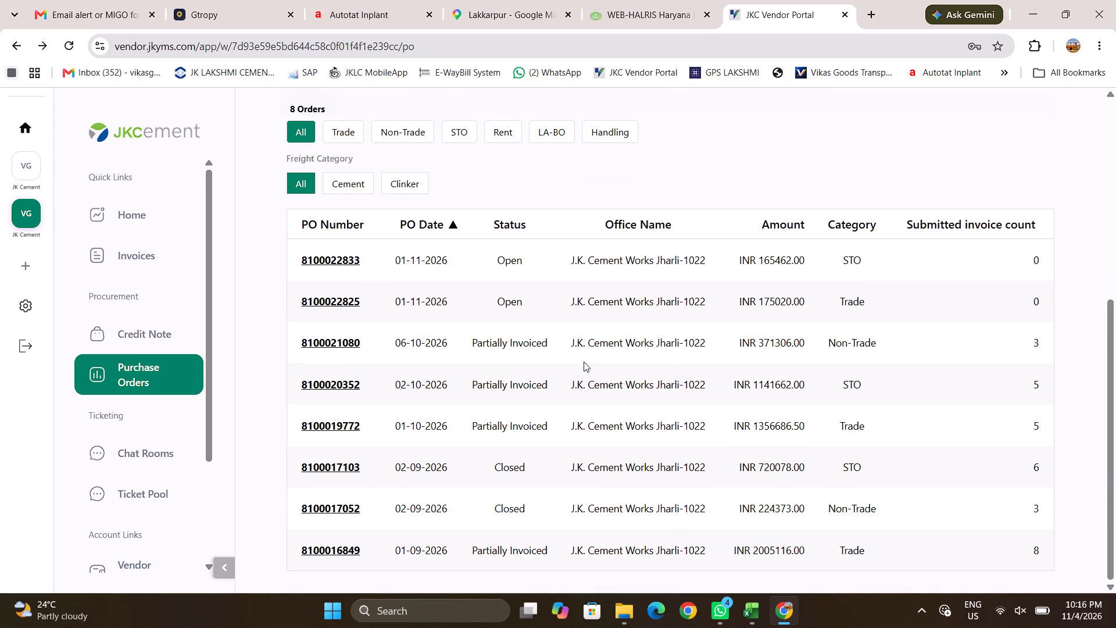
left_click(345, 383)
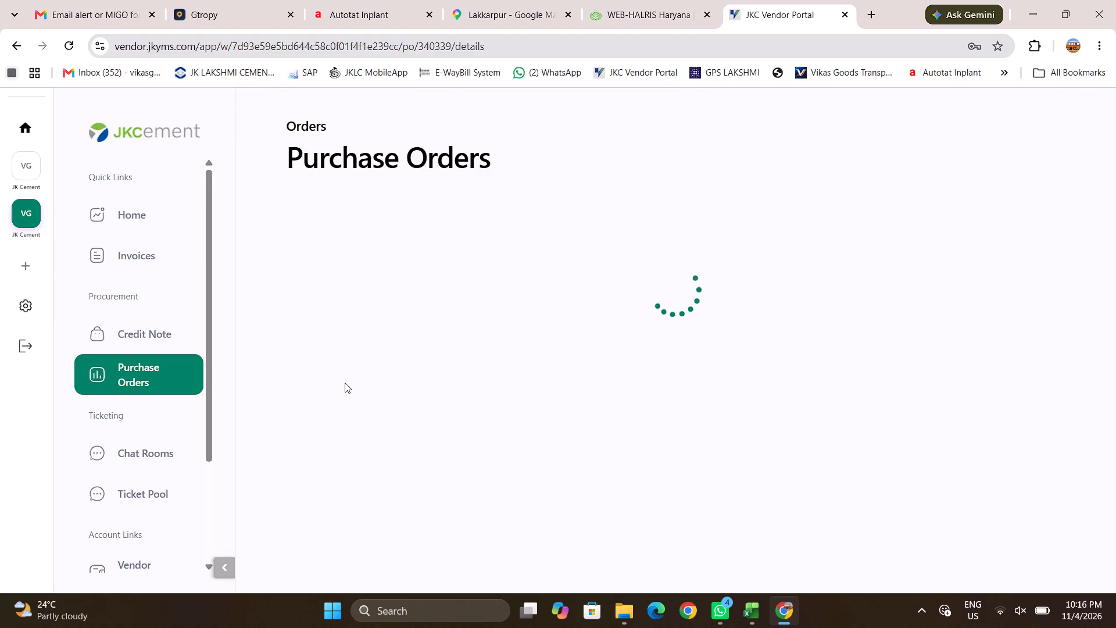
scroll(345, 383, "down", 6)
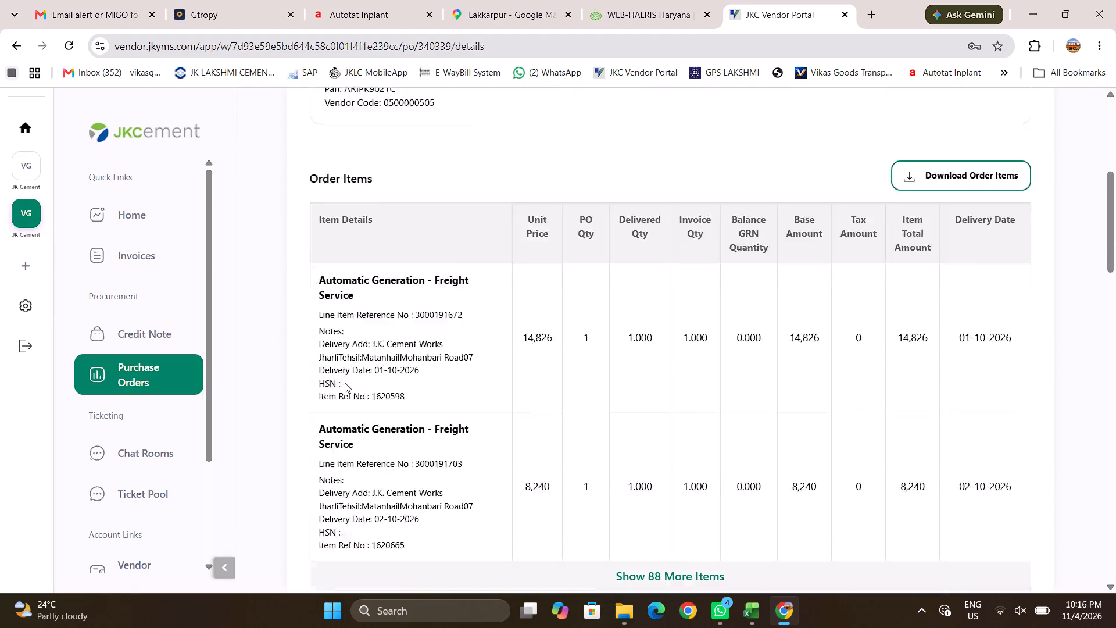
scroll(345, 383, "down", 3)
scroll(345, 383, "up", 3)
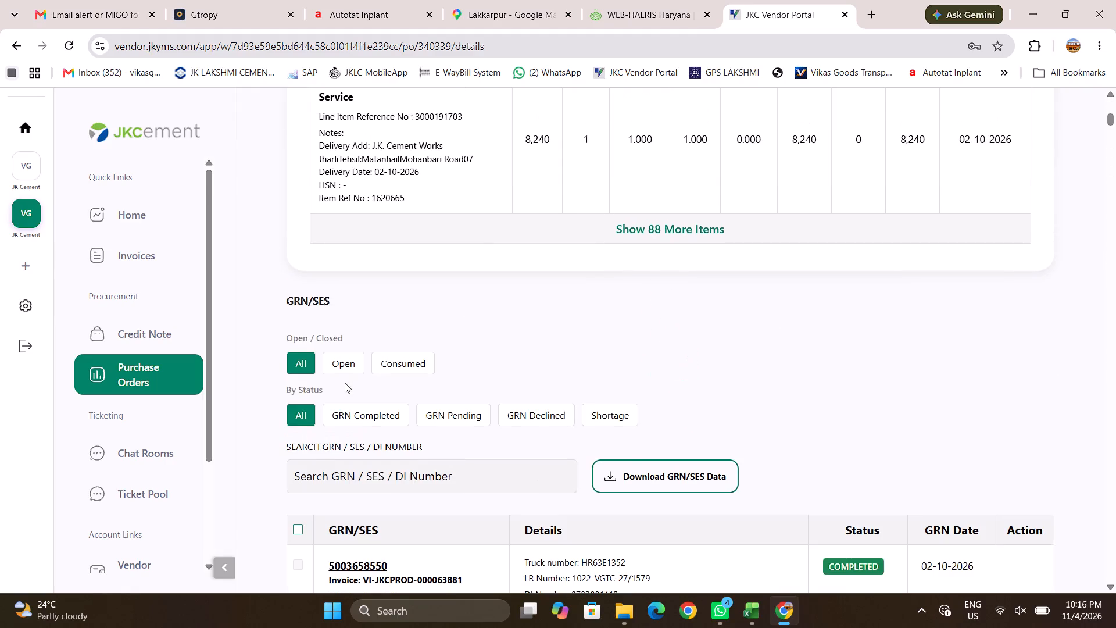
scroll(345, 383, "down", 2)
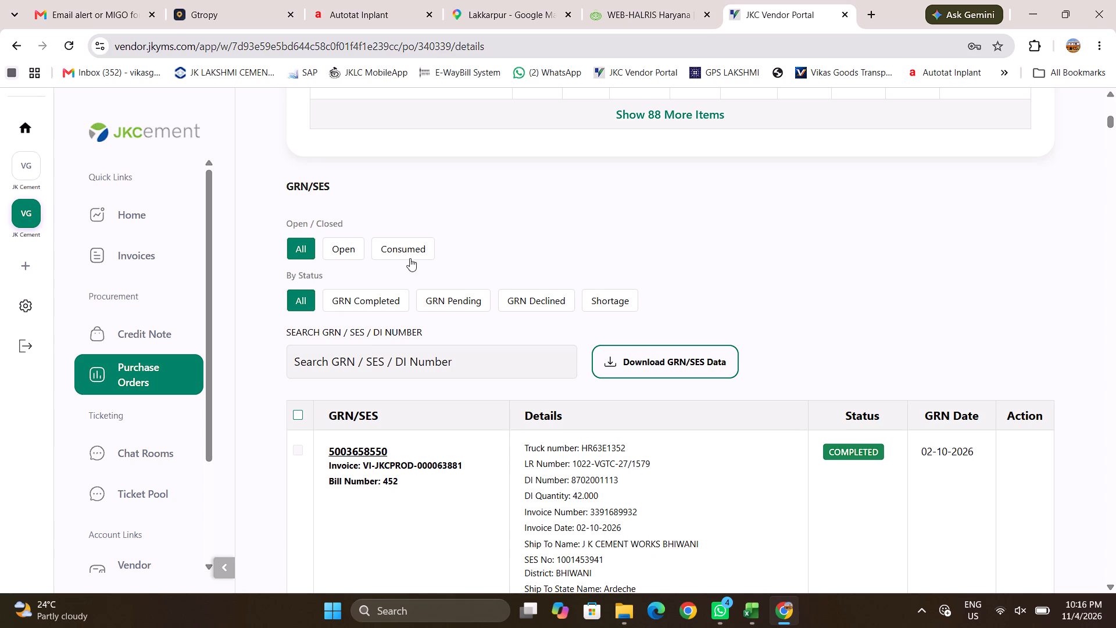
left_click(447, 292)
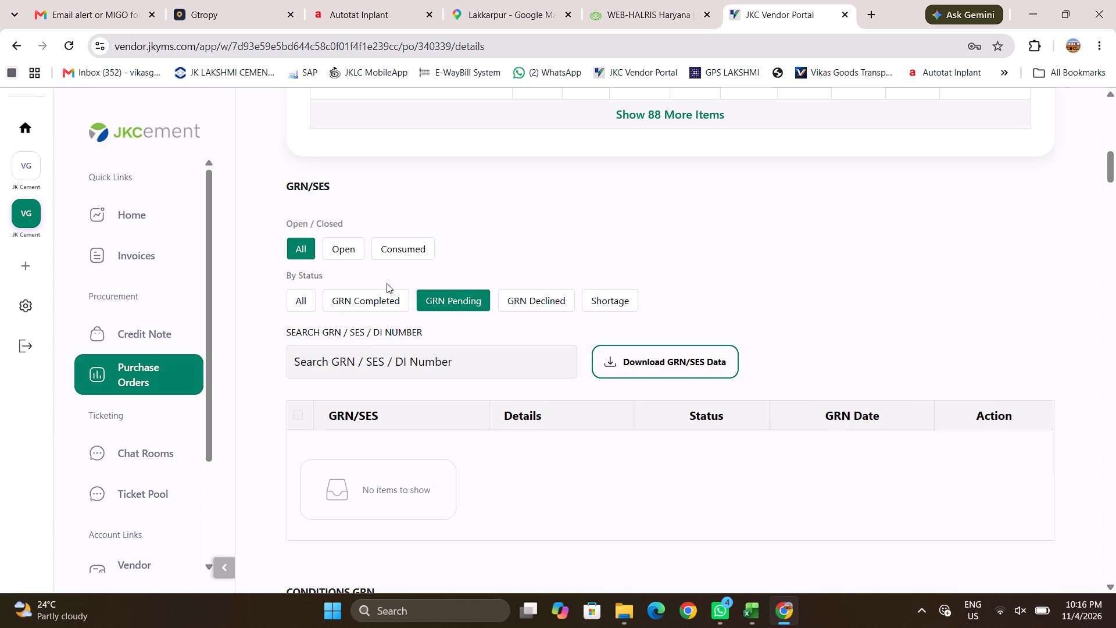
Show GRN/SES entries of all statuses, select every selectable entry, and start an invoice submission by generating its billing summary.
left_click(312, 299)
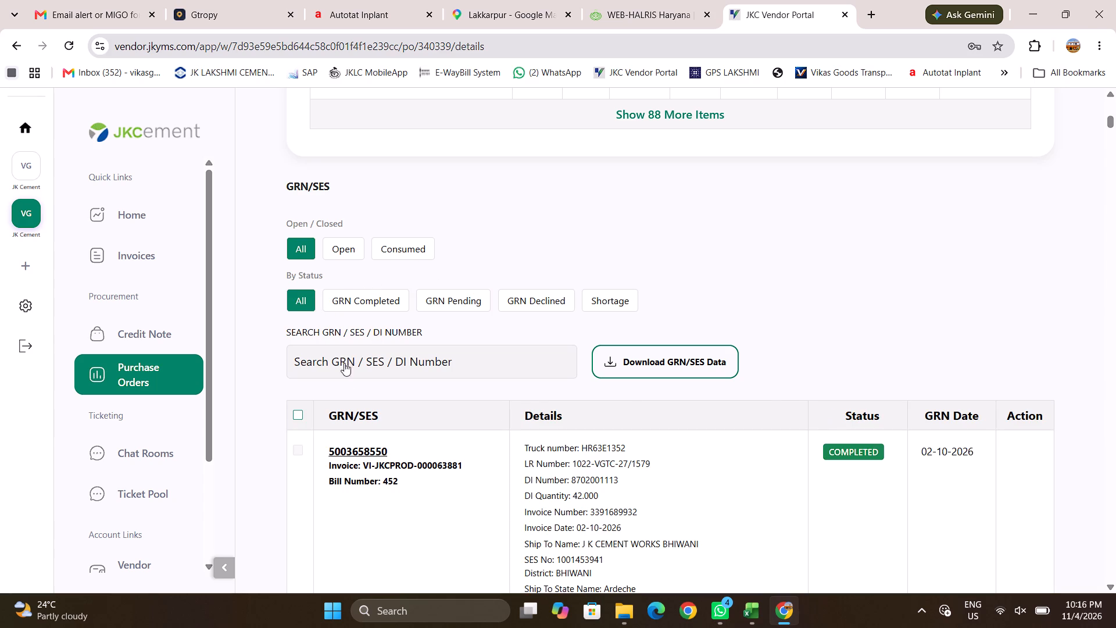
left_click(301, 415)
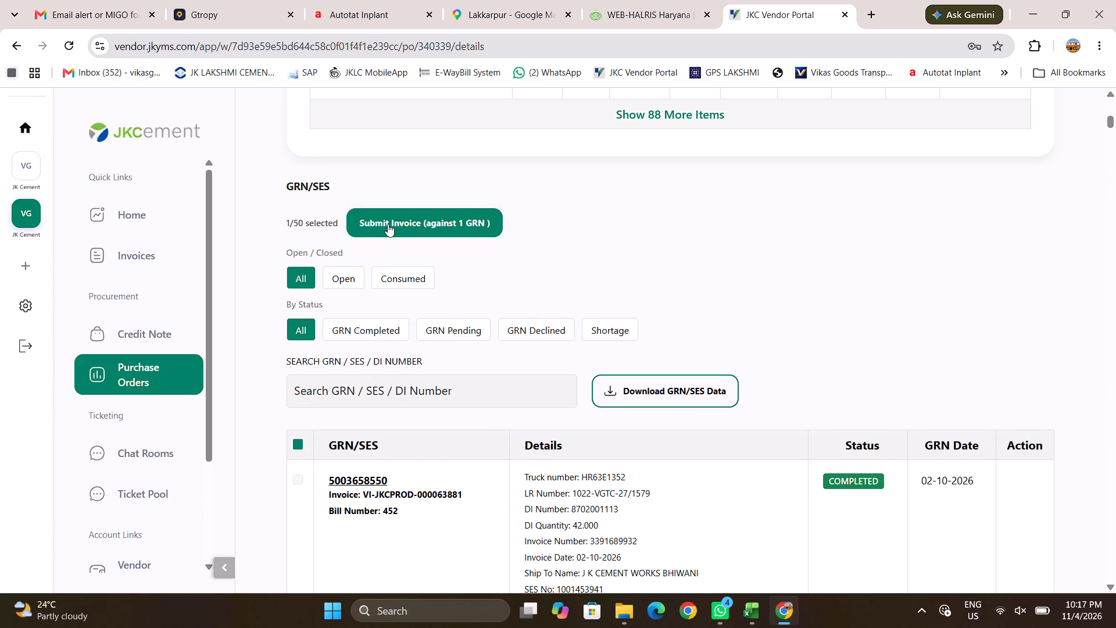
left_click(390, 225)
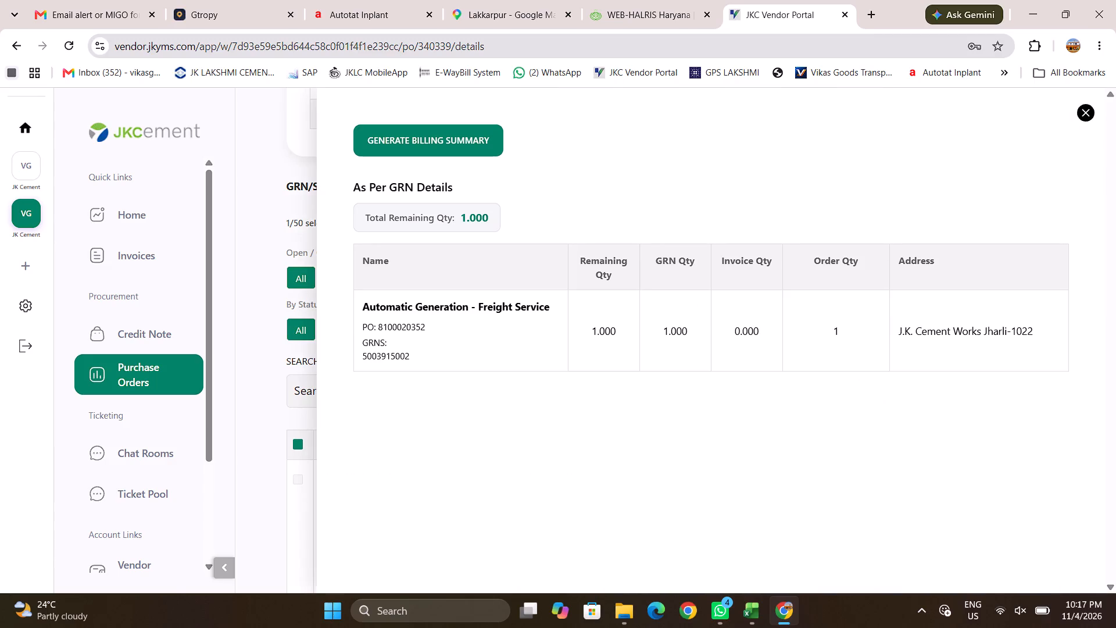
left_click(423, 154)
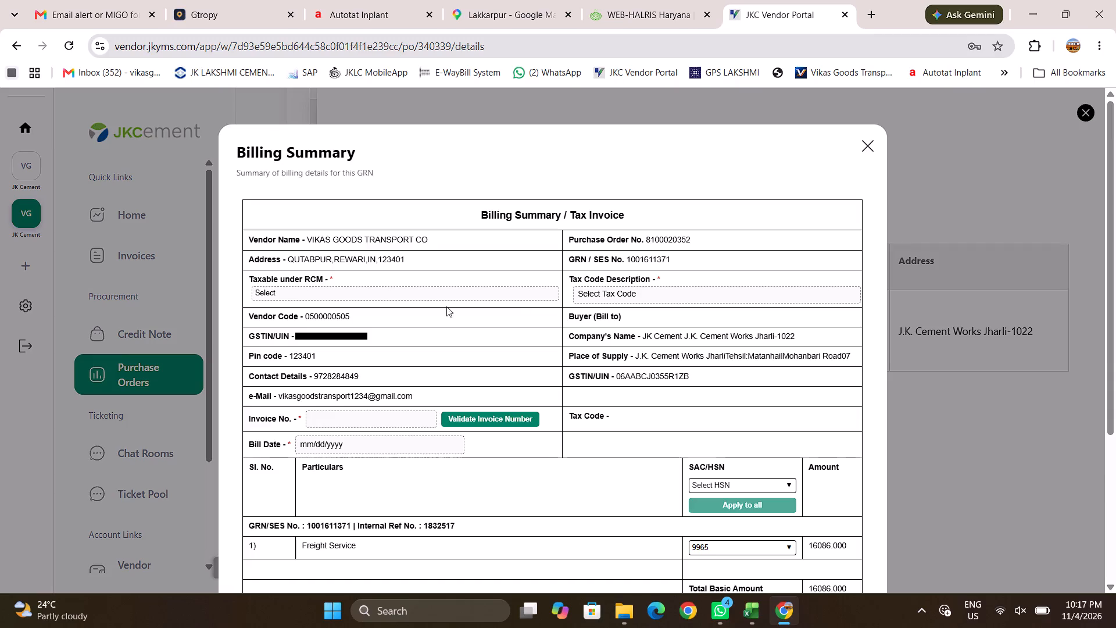
In File Explorer, duplicate the folder "Bill 487 JK Super dump" within My Drive > BILL > Bill 2026.
left_click(628, 609)
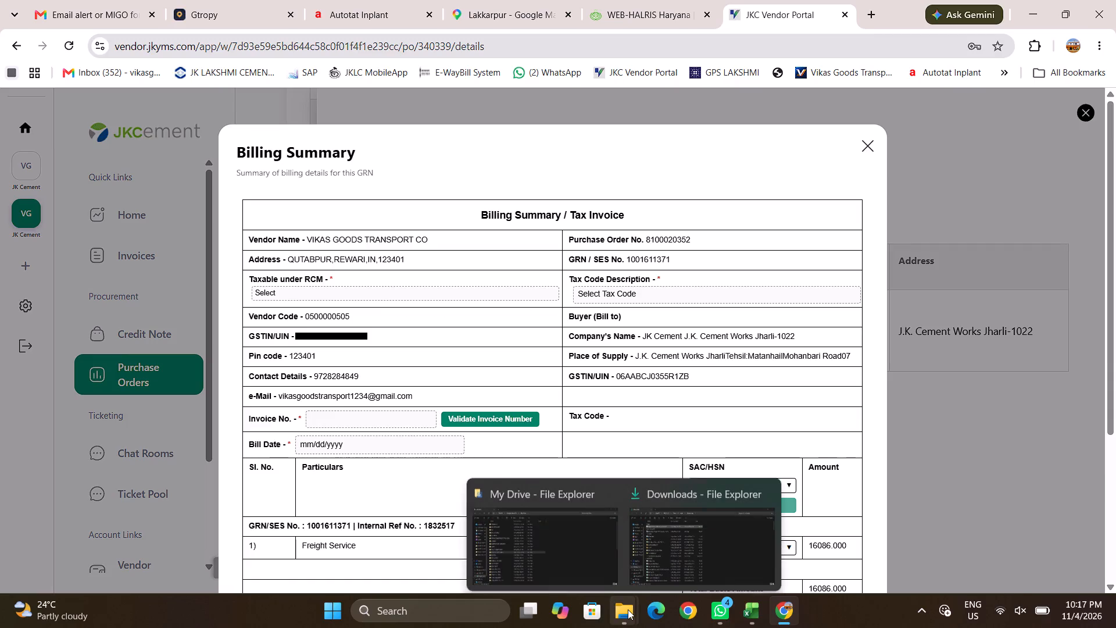
left_click(572, 546)
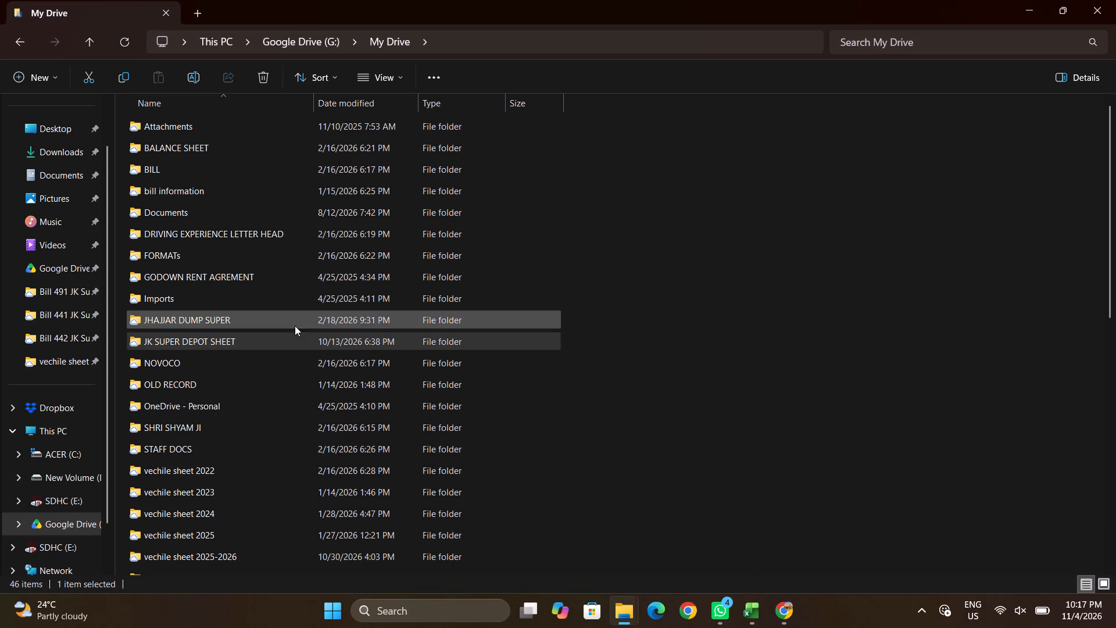
double_click(246, 164)
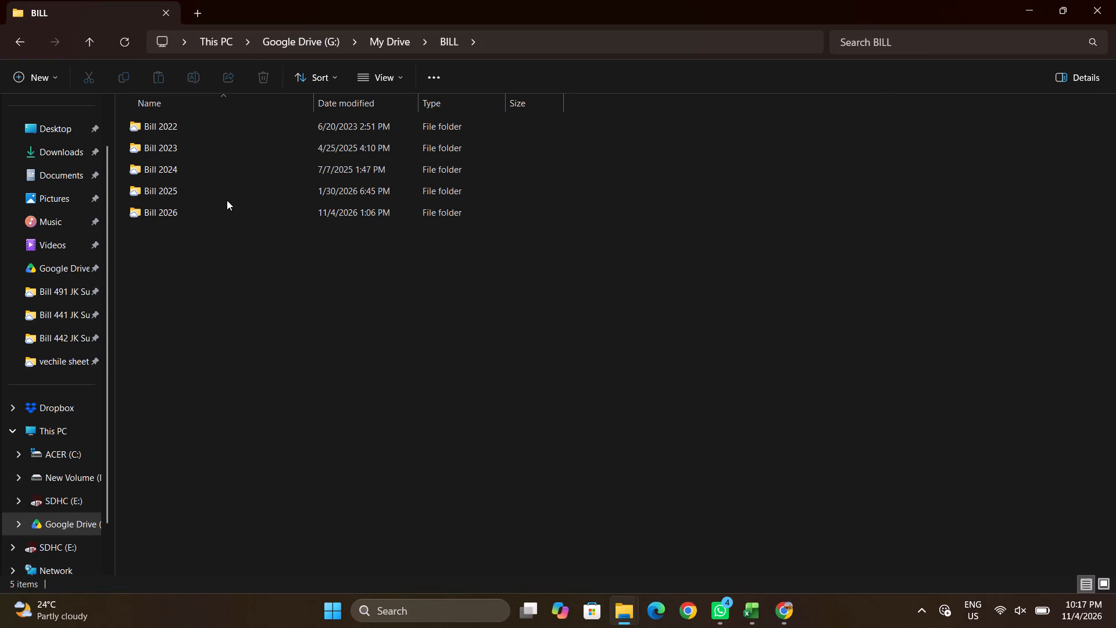
double_click(222, 209)
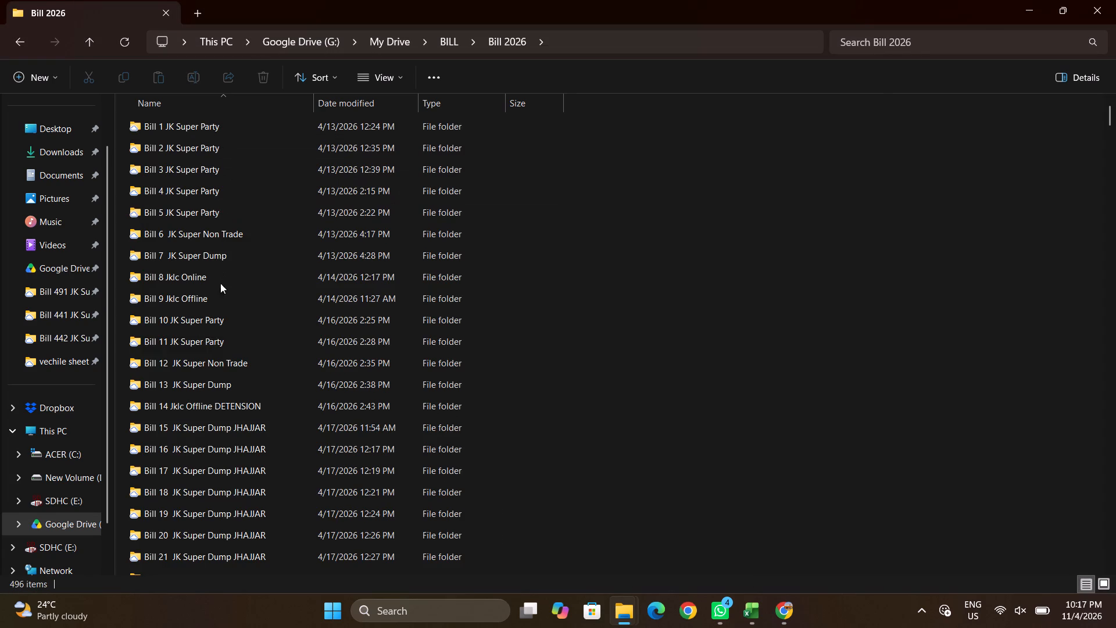
scroll(240, 355, "down", 10)
scroll(240, 355, "down", 12)
scroll(240, 355, "down", 12)
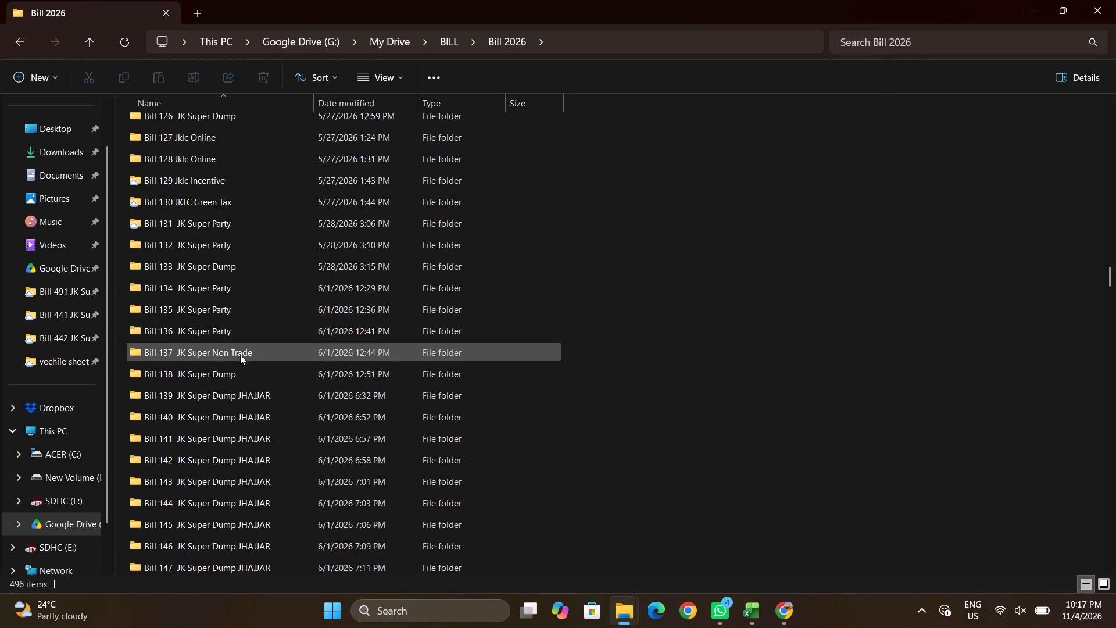
scroll(240, 355, "down", 16)
scroll(240, 355, "down", 17)
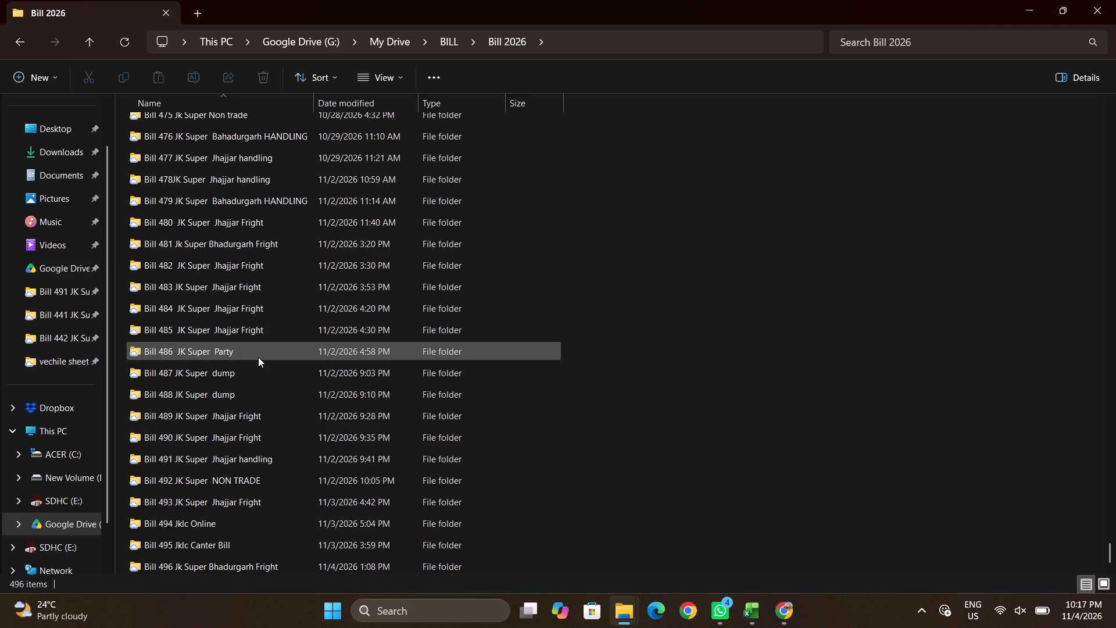
left_click(257, 372)
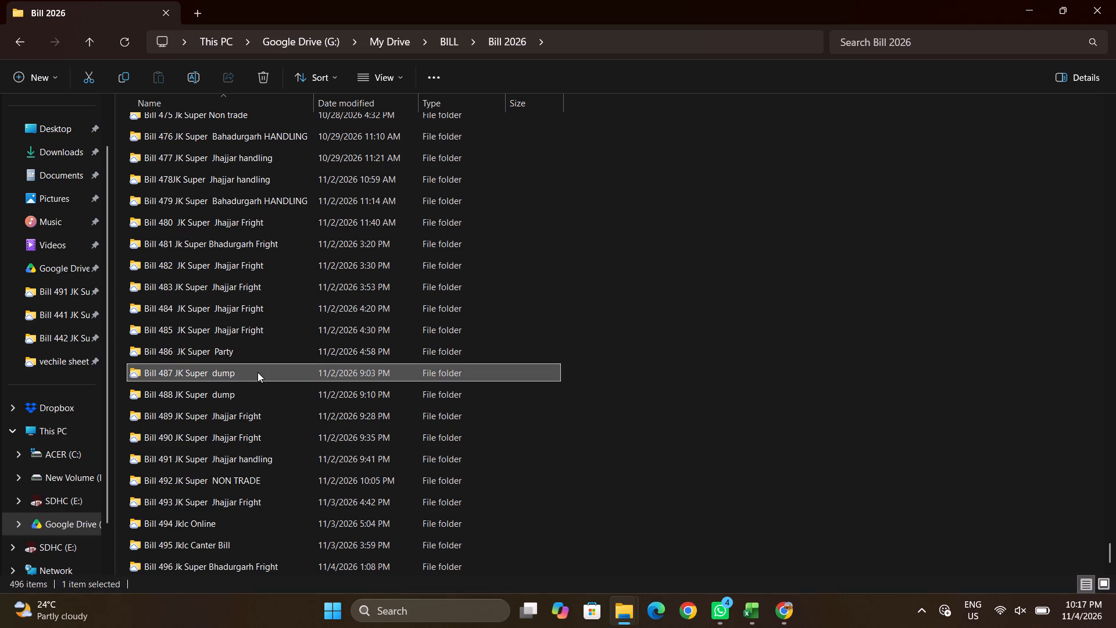
key("ctrl+c")
key("ctrl+v")
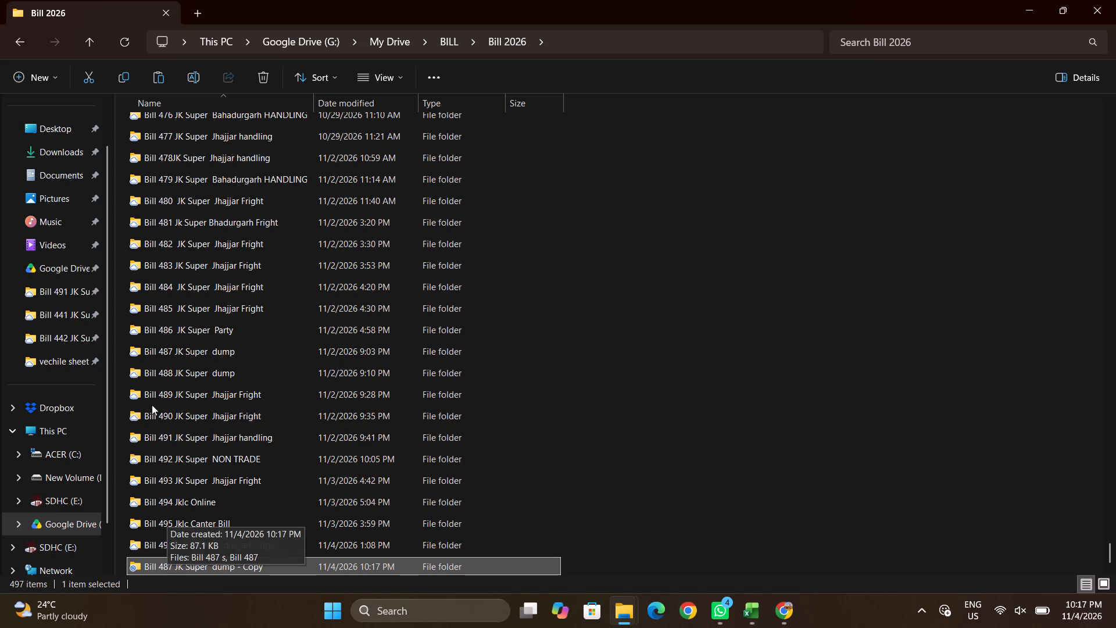
Rename the copied folder as "Bill 497 JK Super dump".
left_click(204, 72)
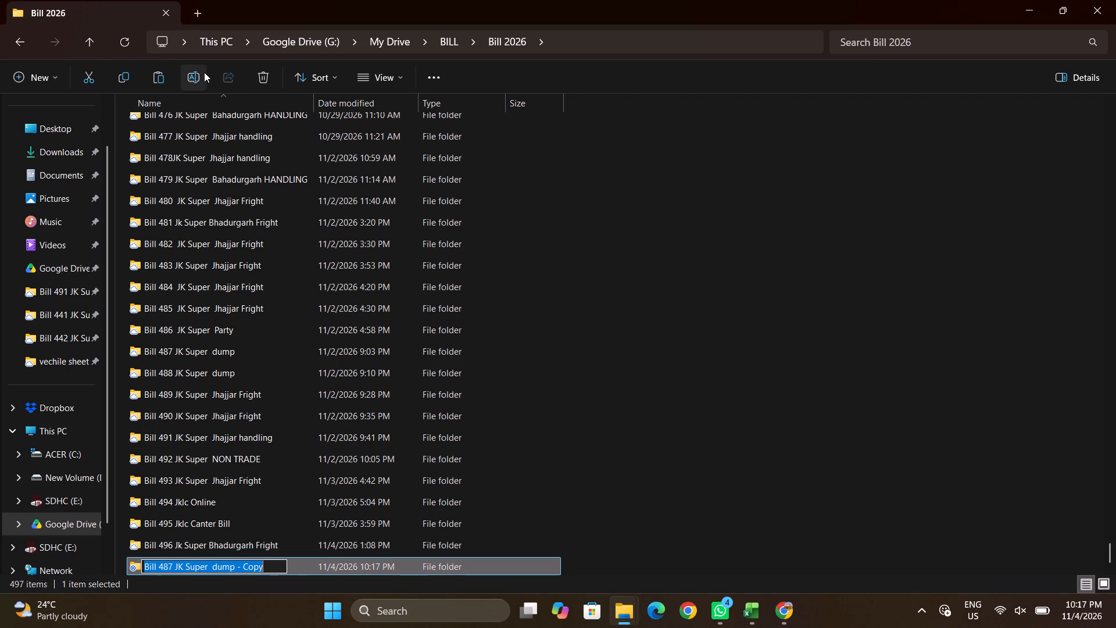
left_click(282, 566)
key("BackSpace")
key("BackSpace")
key("BackSpace")
key("BackSpace")
key("BackSpace")
key("BackSpace")
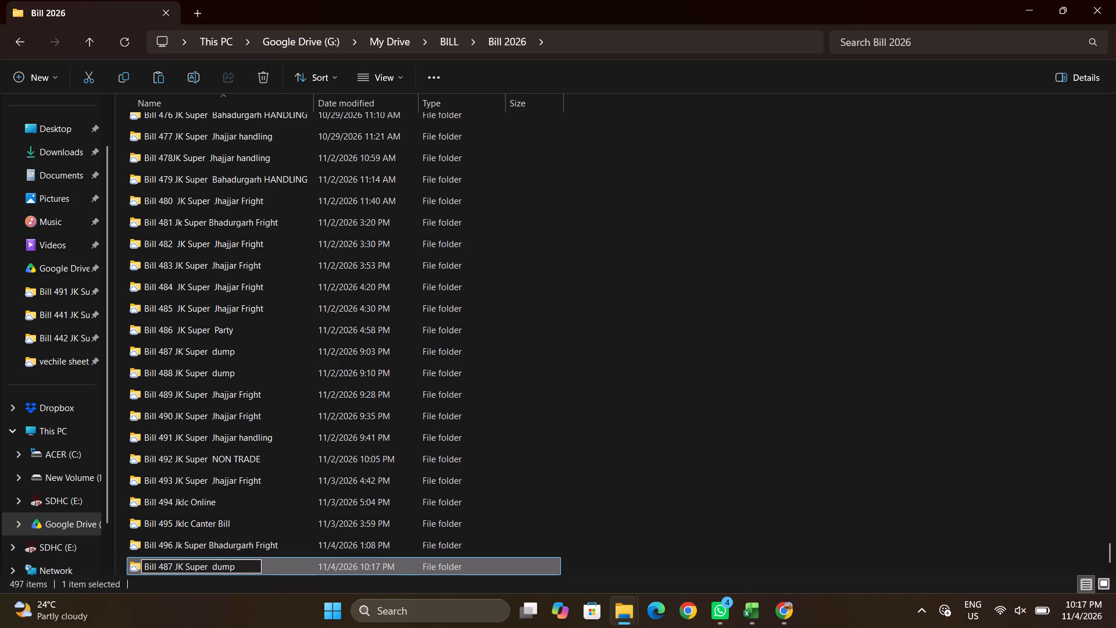
key("Left")
key("Left")
key("Left")
key("Left")
key("Left")
key("Left")
key("Left")
key("Left")
key("Left")
key("Left")
key("Left")
key("Left")
key("Left")
key("Left")
key("Left")
key("Left")
key("Left")
key("BackSpace")
key("9")
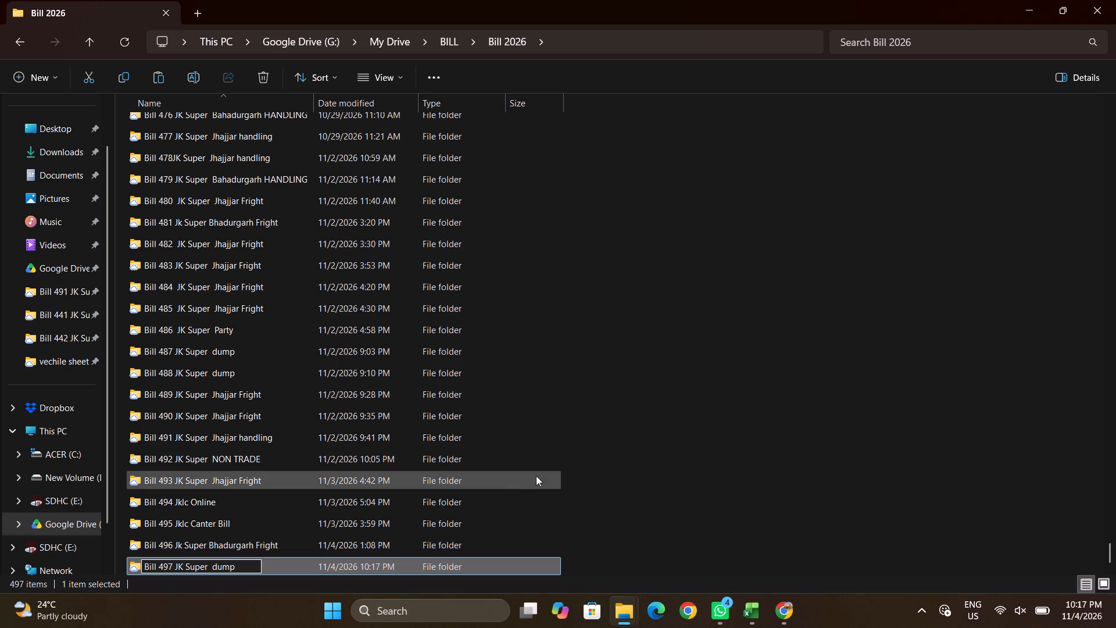
left_click(575, 465)
Open the Bill 497 folder and delete the two copied Bill 487 PDF files from it.
double_click(357, 573)
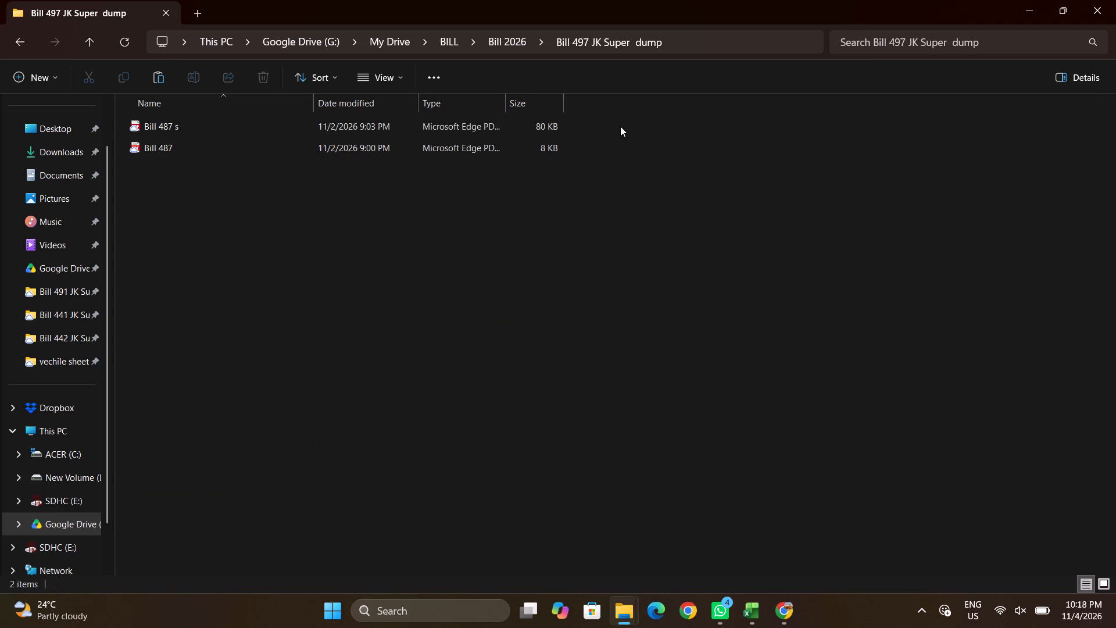
key("ctrl+a")
key("Delete")
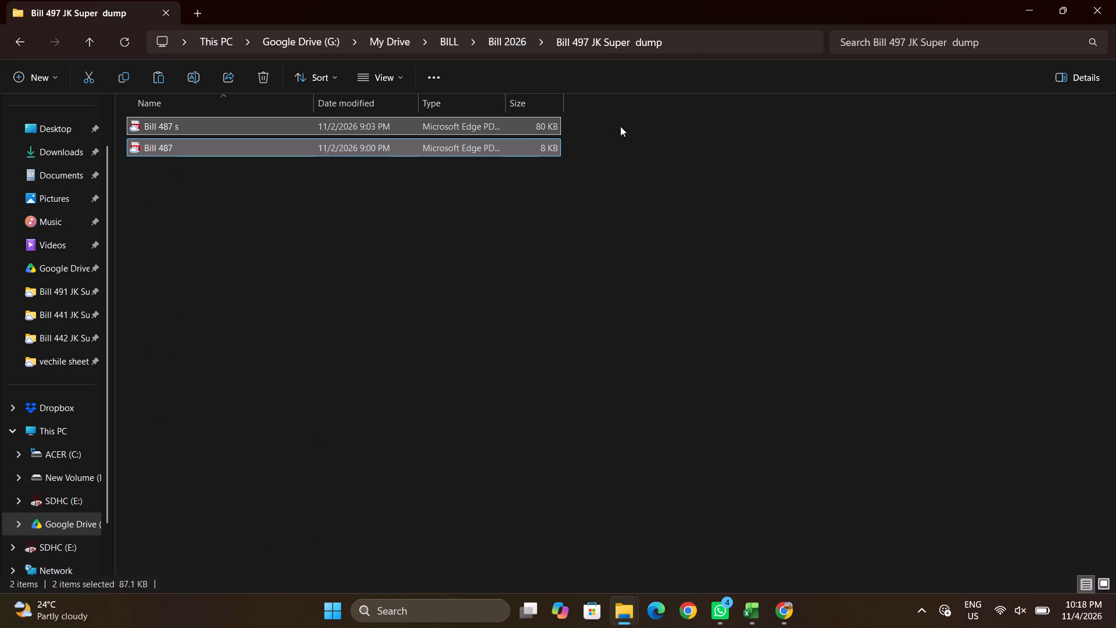
Back in the vendor portal's billing summary, enter invoice number 497 and bill date 11/04/2026, and validate the invoice number.
key("alt+Tab")
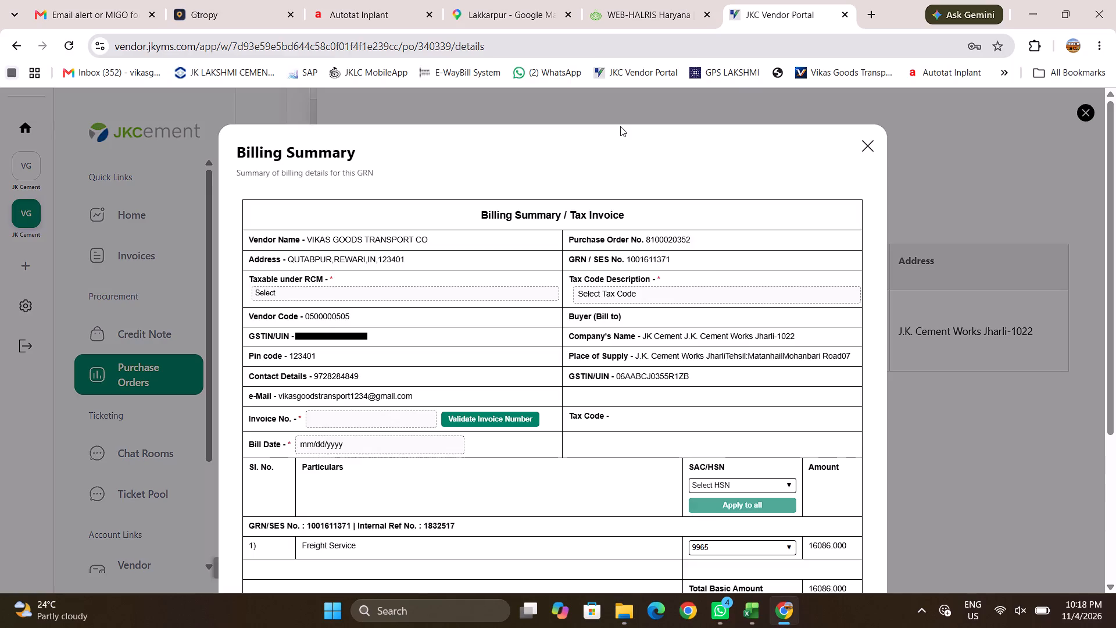
left_click(386, 419)
type("497")
left_click(381, 448)
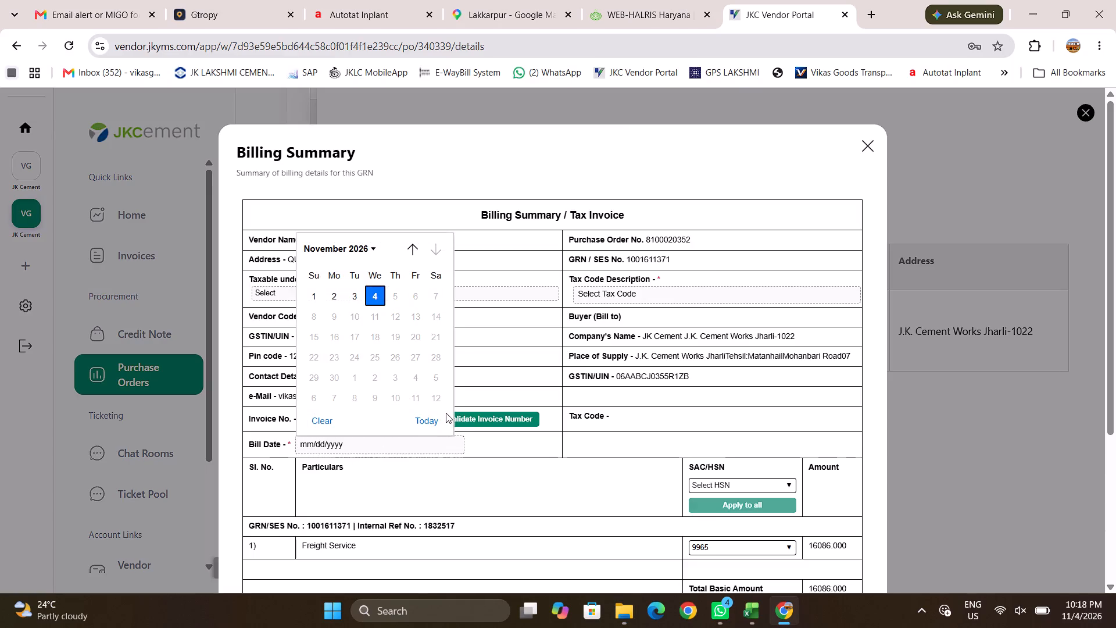
left_click(373, 299)
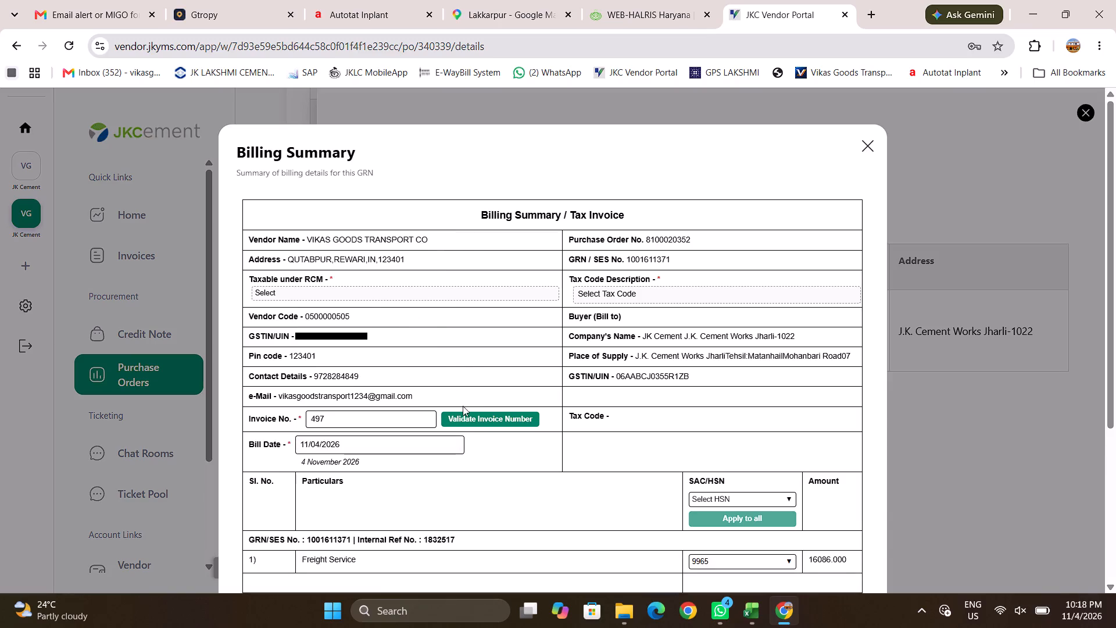
left_click(467, 419)
Set Taxable under RCM to No and the tax code description to "GST: IN: CGST(9%) SGST(9%) - GC".
left_click(410, 290)
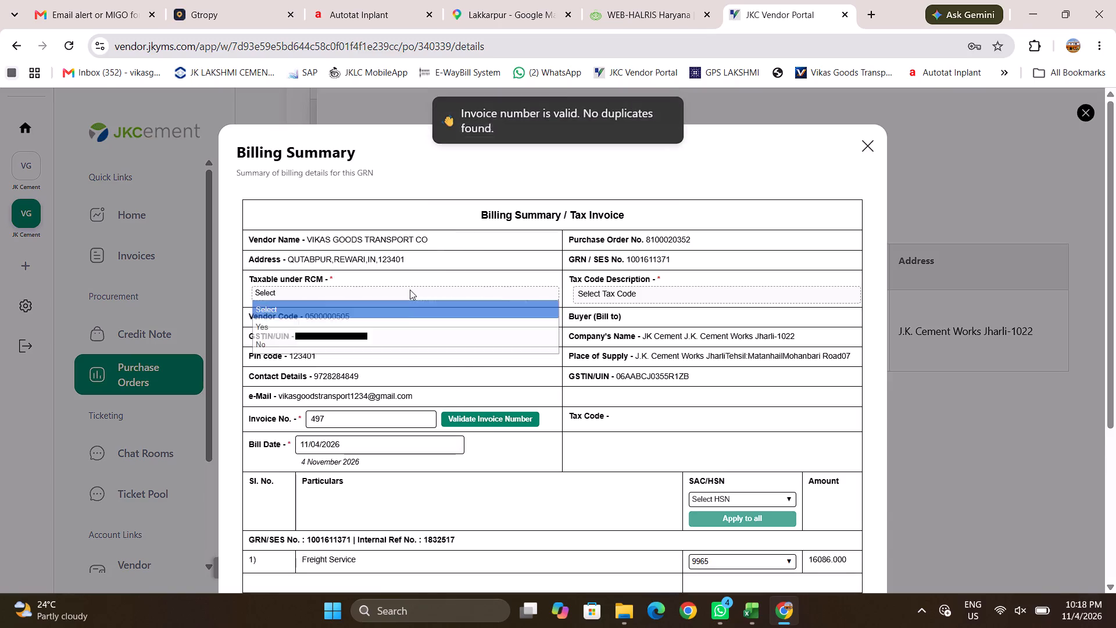
left_click(394, 341)
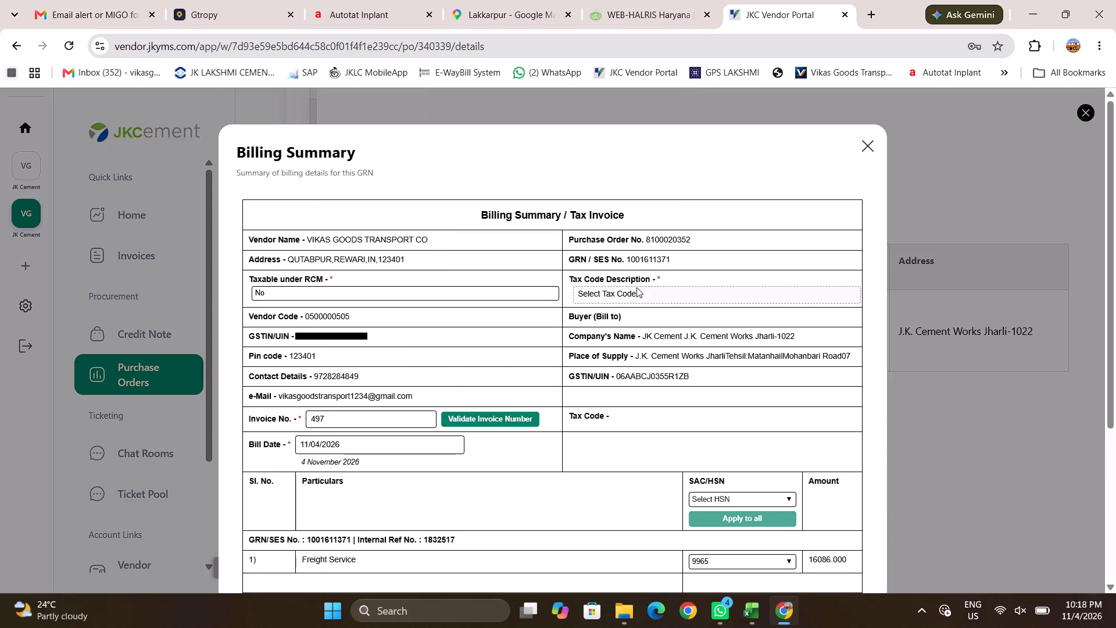
left_click(636, 290)
left_click(641, 332)
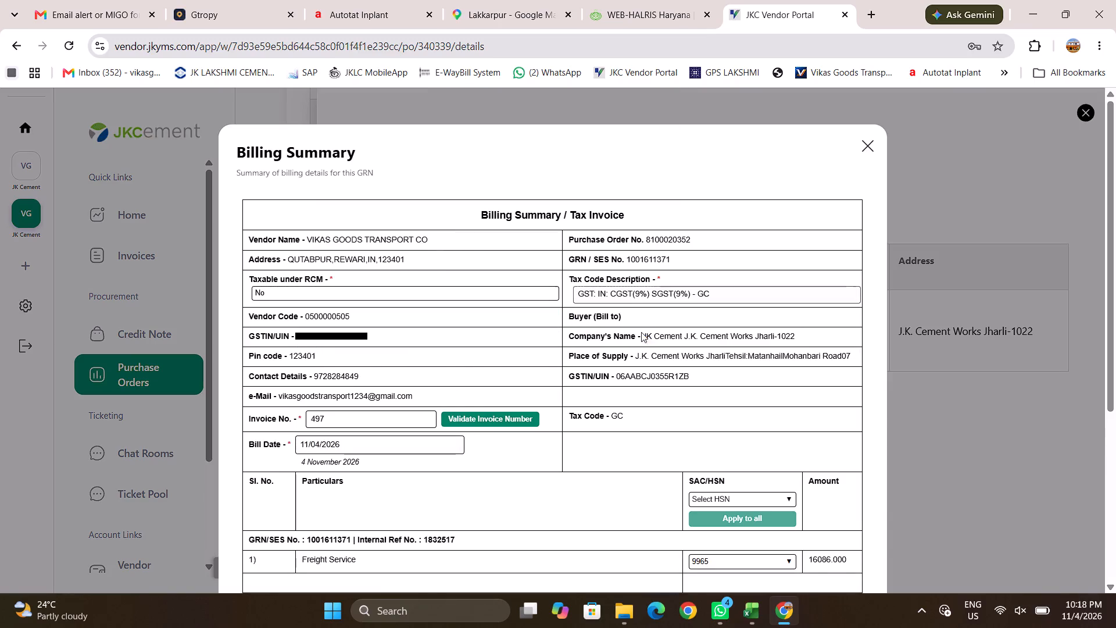
Download the billing summary and choose the Bill 497 JK Super dump folder, under BILL > Bill 2026 in Google Drive, as its save location.
scroll(625, 247, "down", 4)
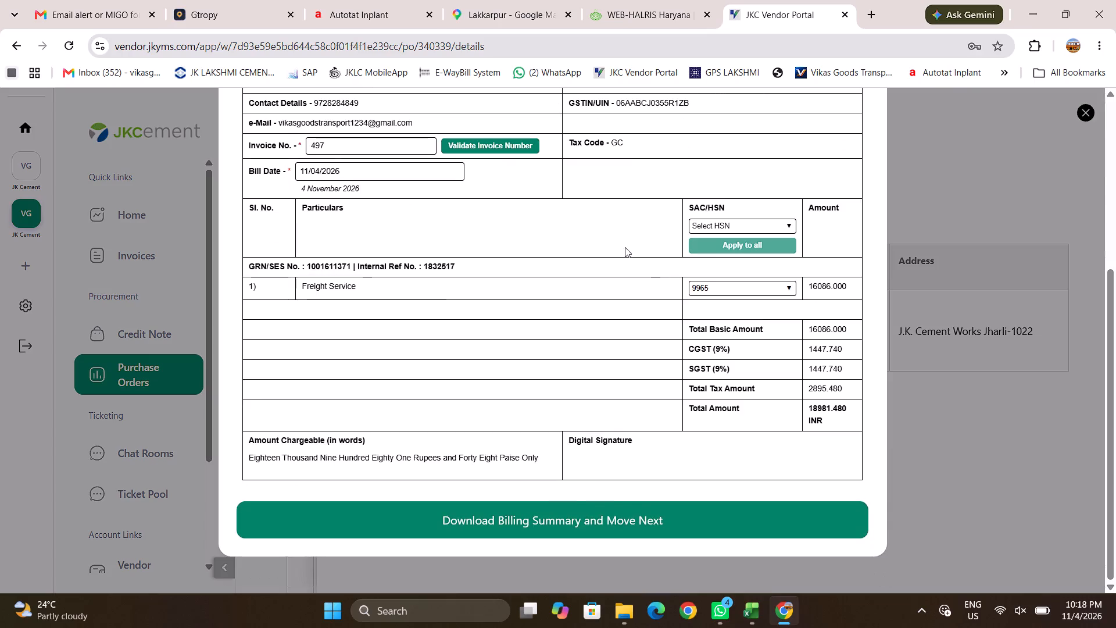
left_click(542, 507)
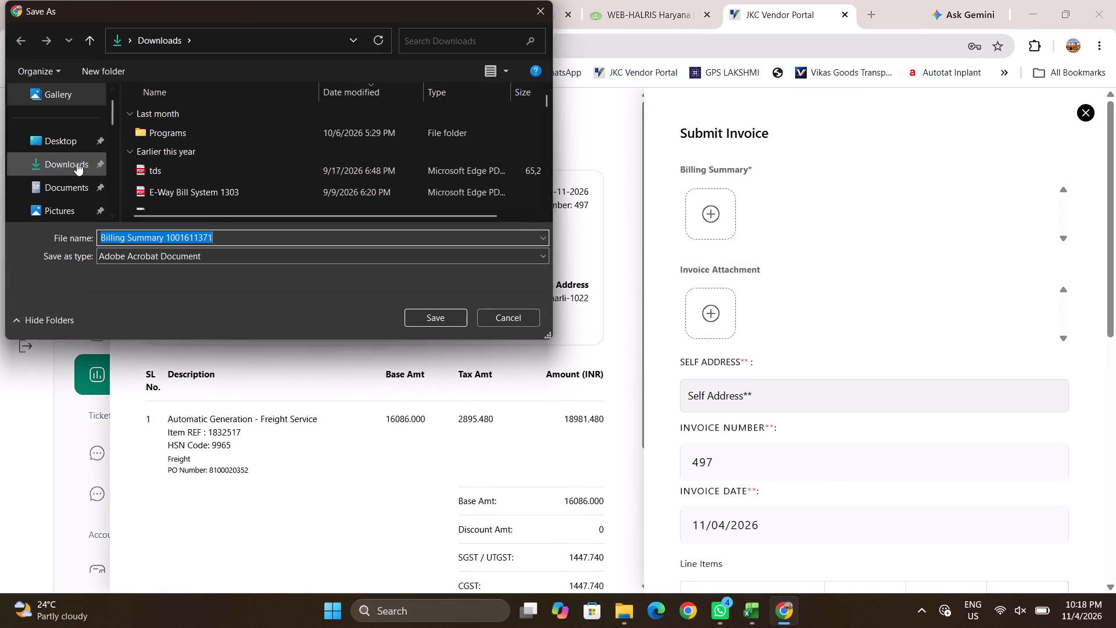
scroll(62, 165, "down", 5)
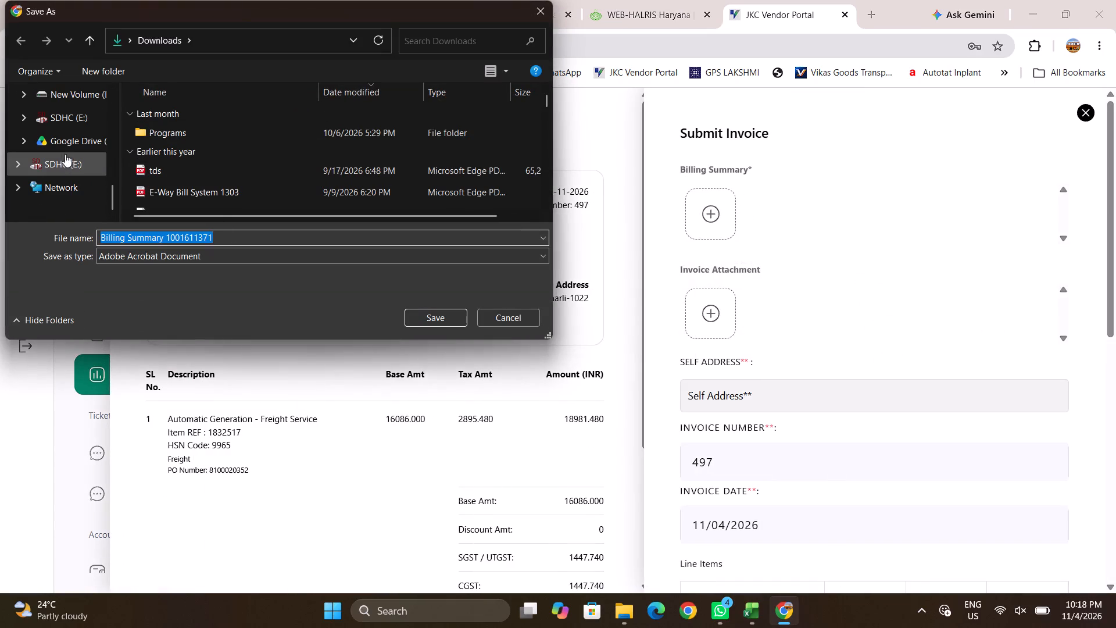
left_click(66, 151)
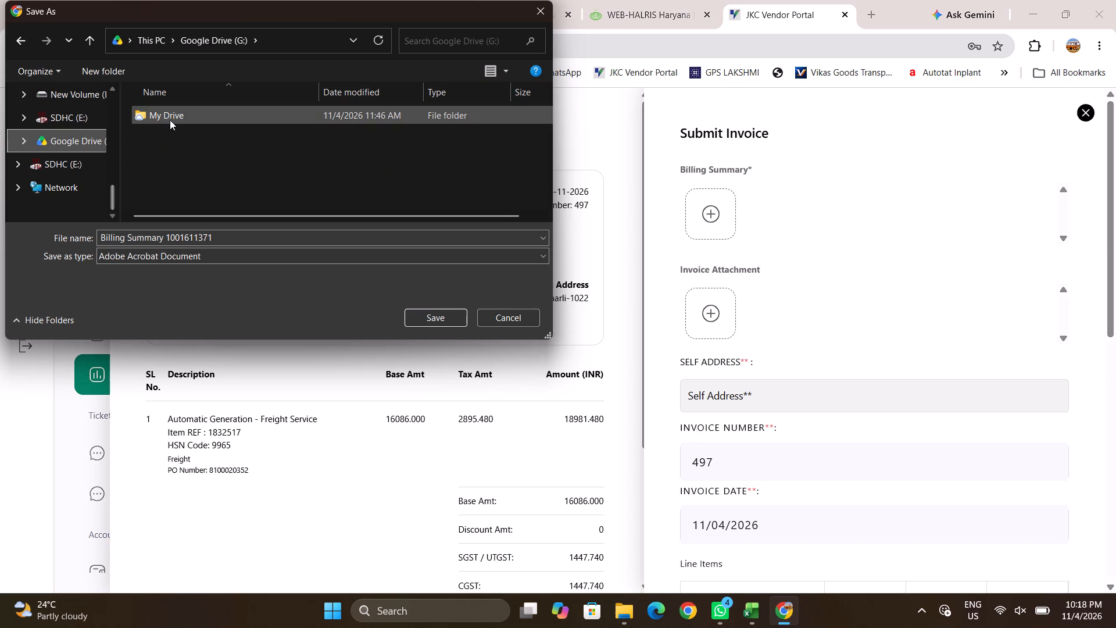
double_click(170, 120)
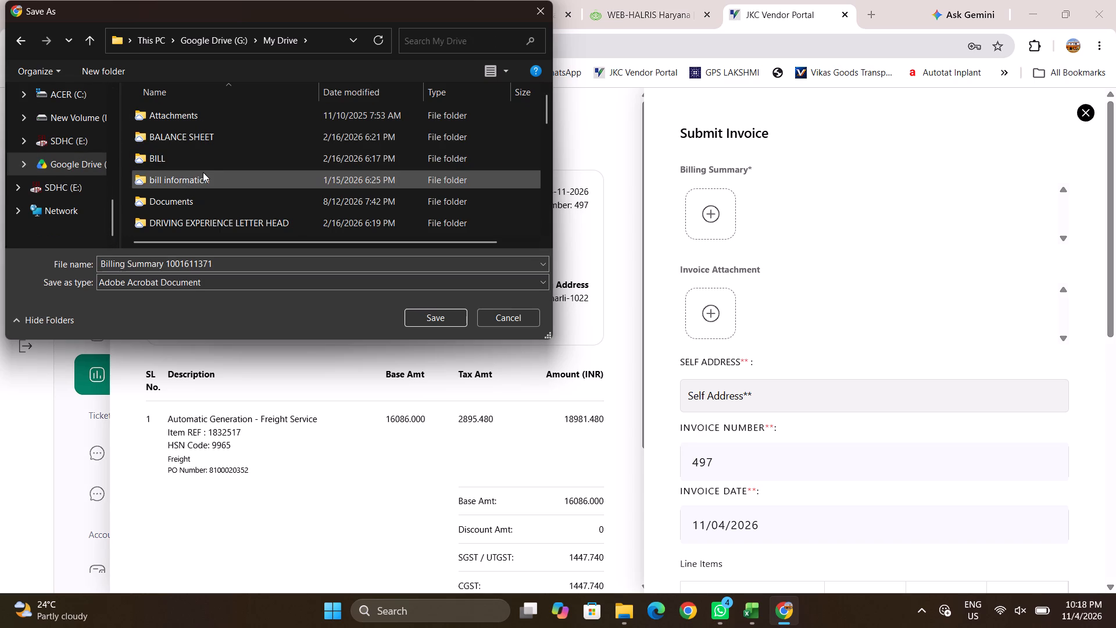
double_click(216, 160)
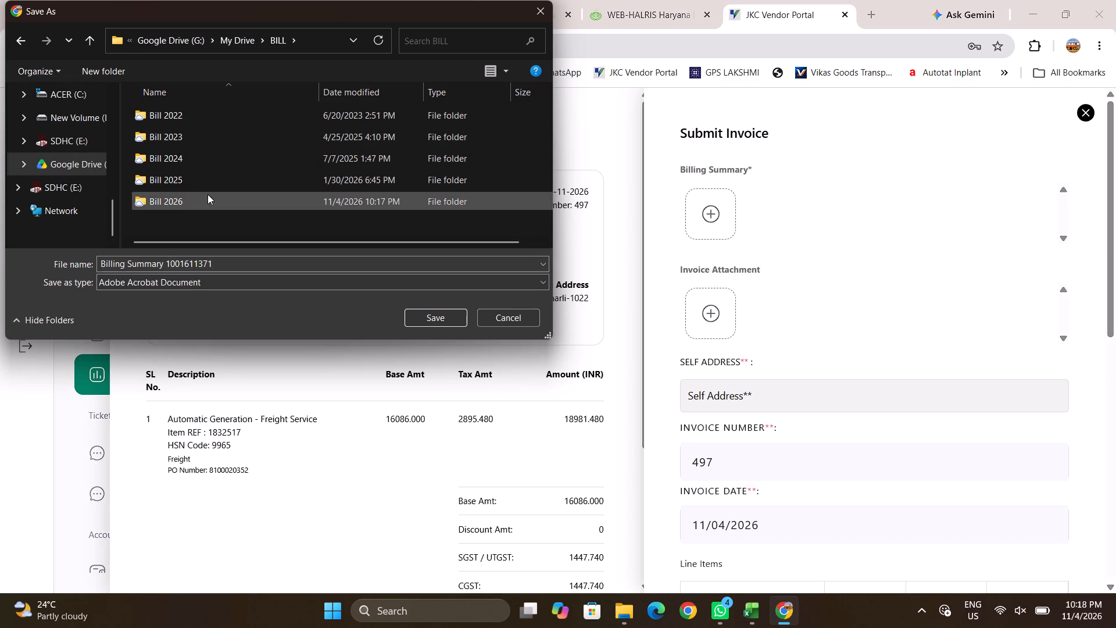
double_click(208, 194)
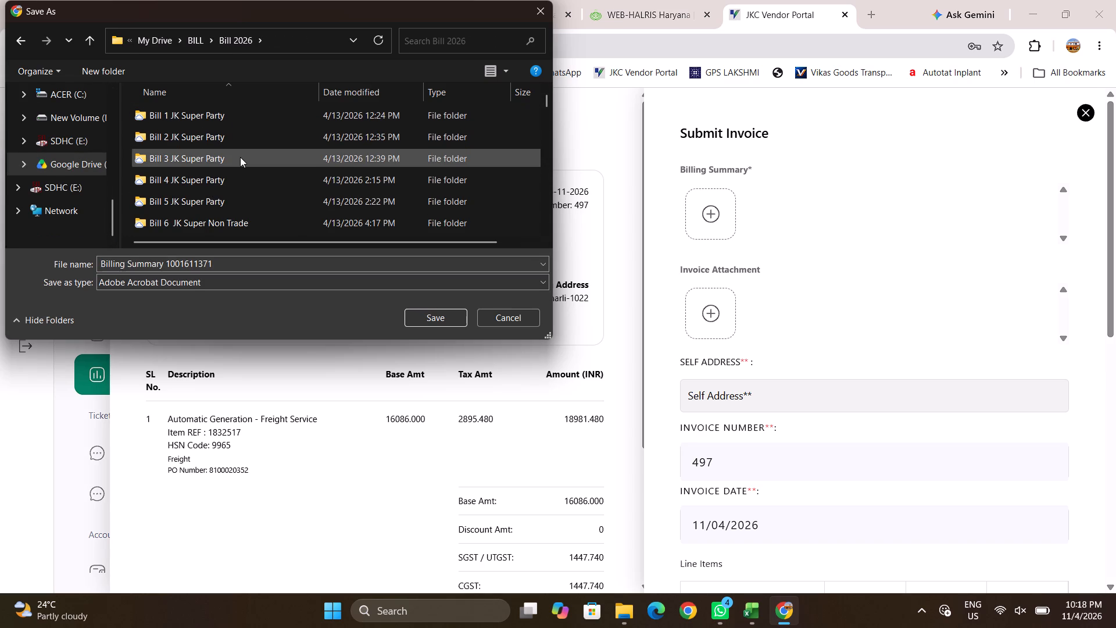
scroll(240, 157, "down", 13)
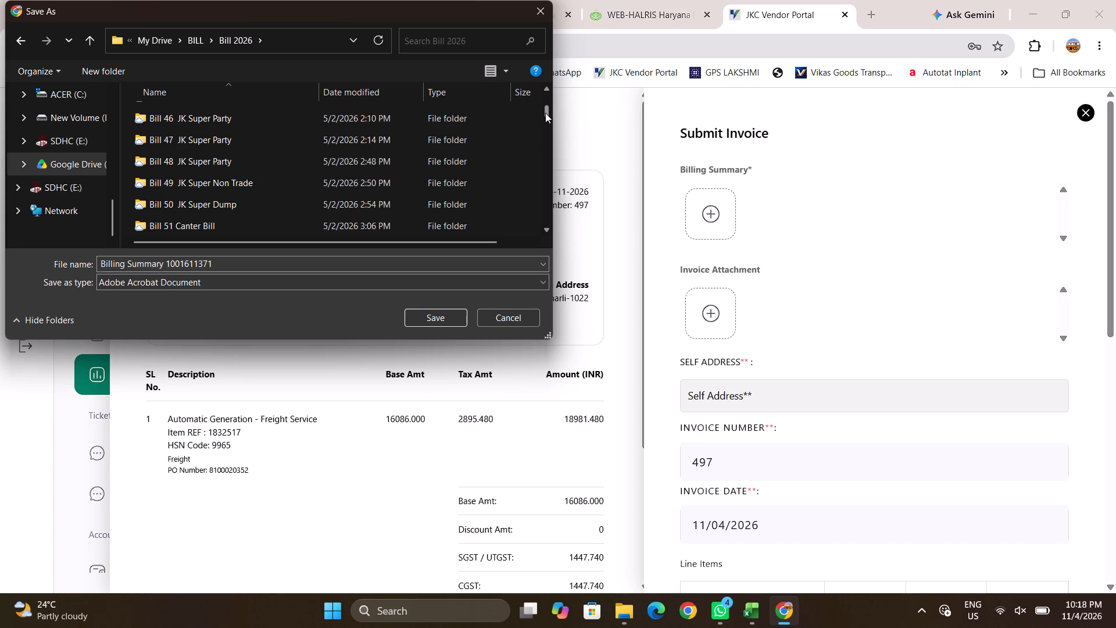
left_click_drag(545, 113, 539, 243)
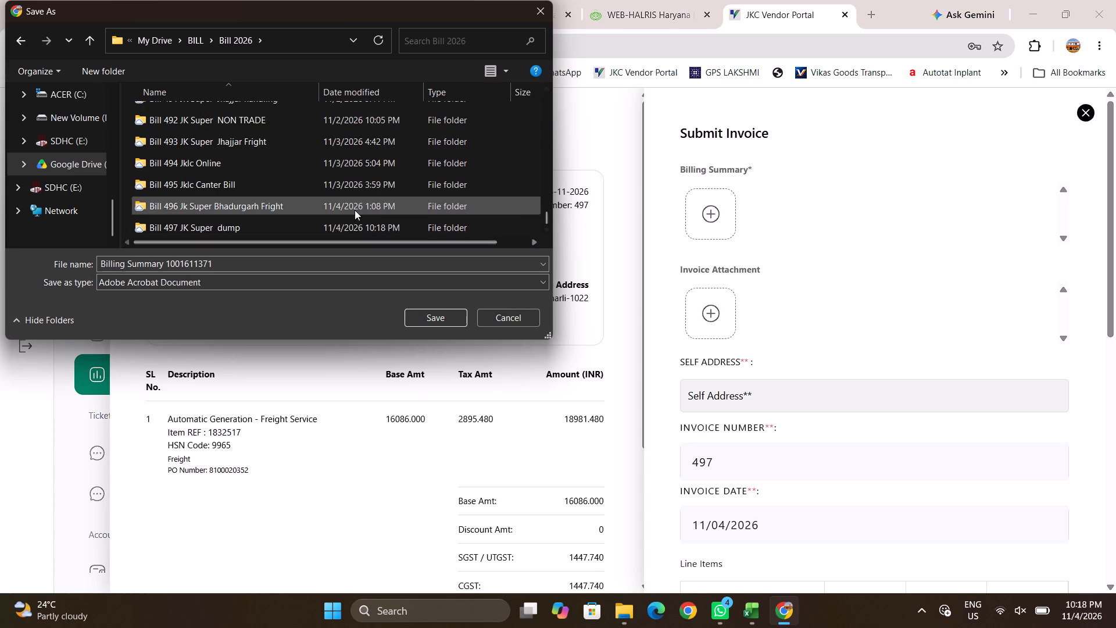
double_click(339, 233)
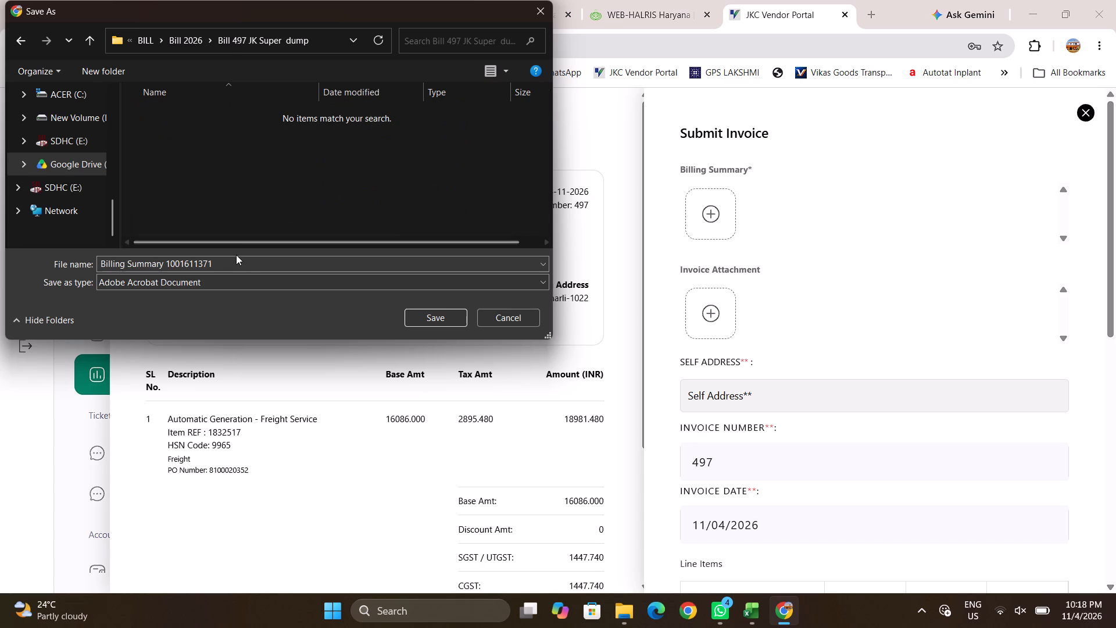
Name the billing summary PDF "Bill 497" and save it in the chosen folder.
left_click(233, 261)
left_click(233, 261)
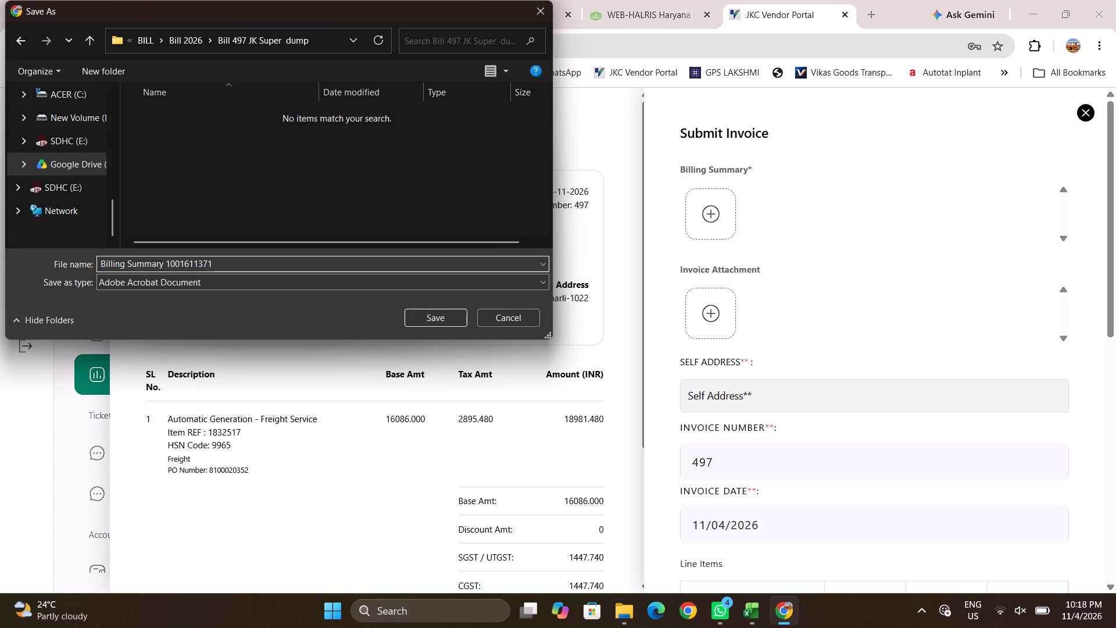
key("BackSpace")
key("BackSpace")
key("BackSpace")
key("BackSpace")
key("BackSpace")
key("BackSpace")
key("BackSpace")
key("BackSpace")
key("BackSpace")
key("BackSpace")
key("BackSpace")
key("BackSpace")
key("BackSpace")
key("BackSpace")
key("BackSpace")
key("BackSpace")
key("BackSpace")
key("BackSpace")
key("BackSpace")
key("BackSpace")
key("BackSpace")
key("BackSpace")
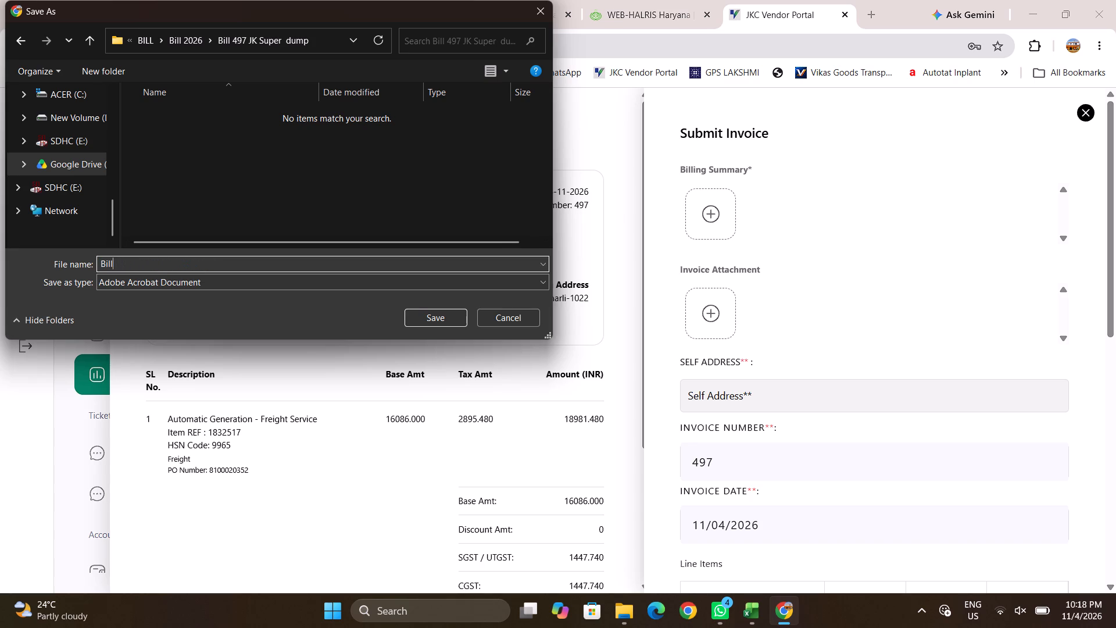
key("v")
key("BackSpace")
key("space")
type("497")
left_click(417, 313)
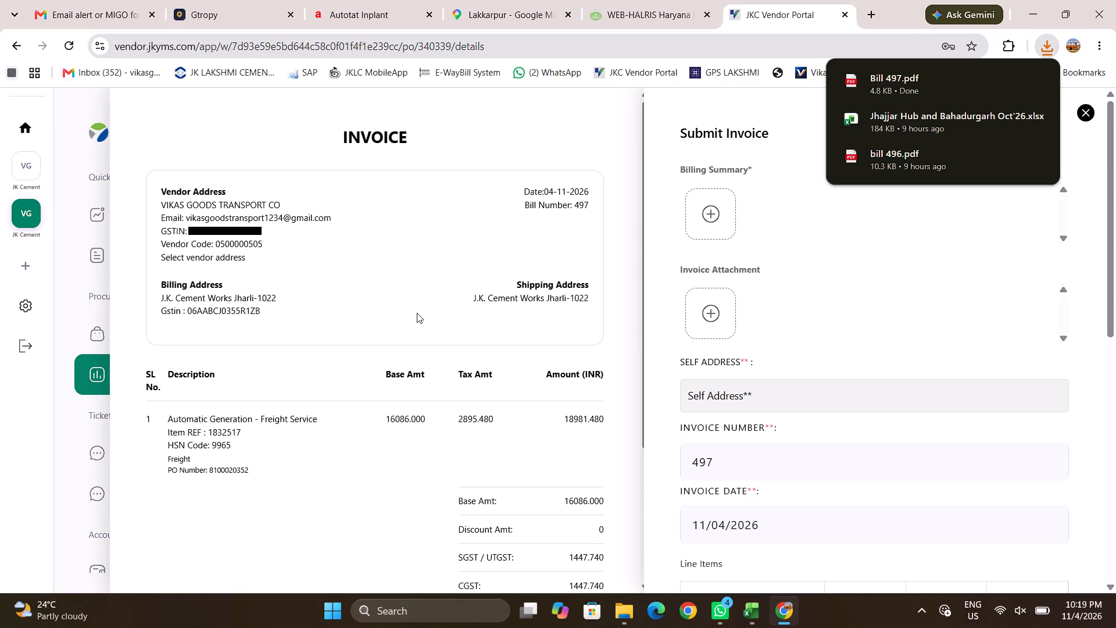
From the Billing Summary attachment's file chooser, browse to the Bill 497 JK Super dump folder and open the Bill 497 PDF in Adobe Acrobat.
left_click(690, 212)
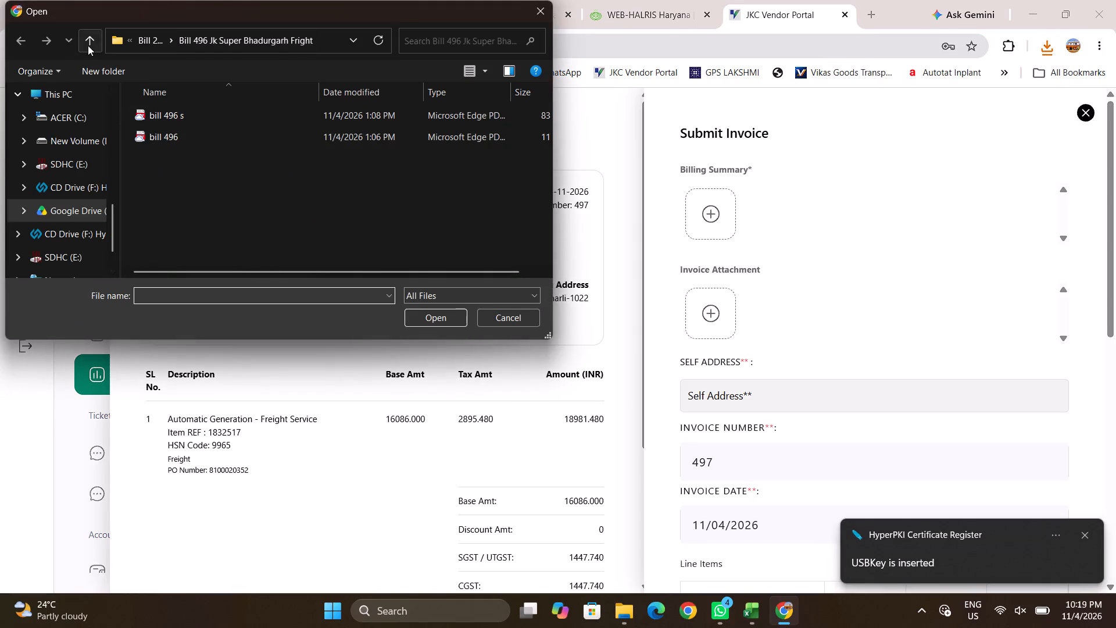
left_click(88, 45)
scroll(225, 215, "down", 4)
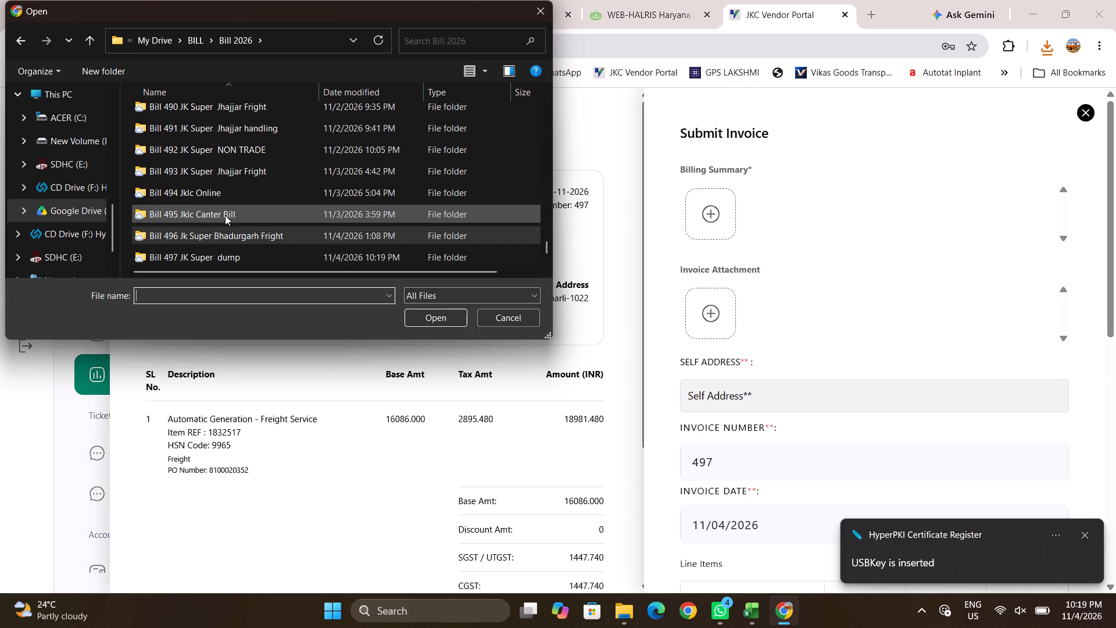
scroll(225, 215, "down", 6)
double_click(212, 264)
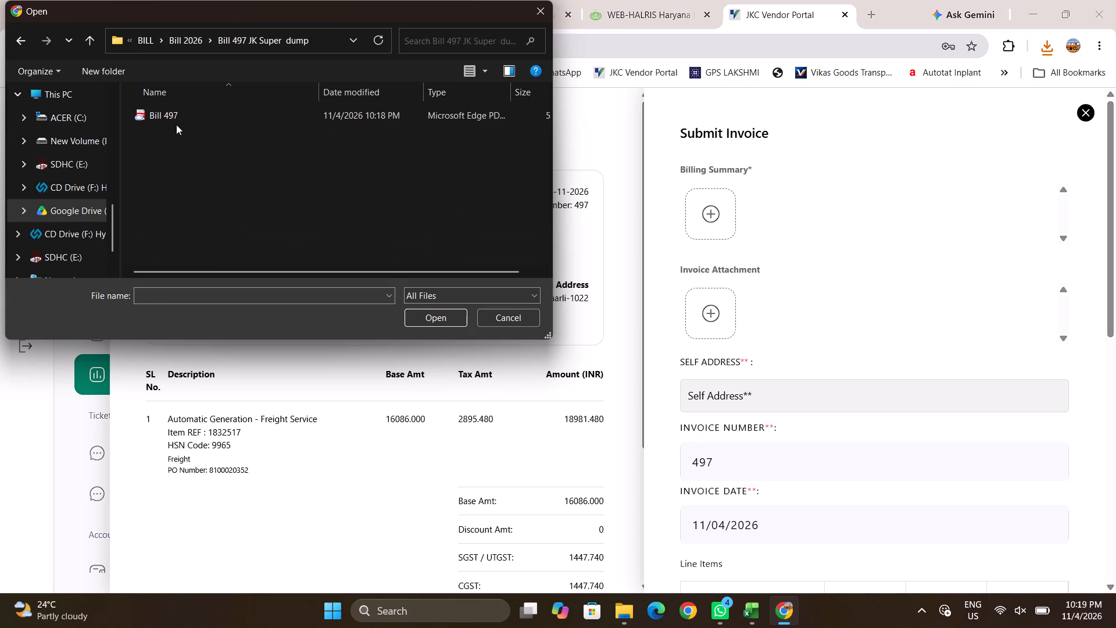
left_click(176, 119)
right_click(176, 119)
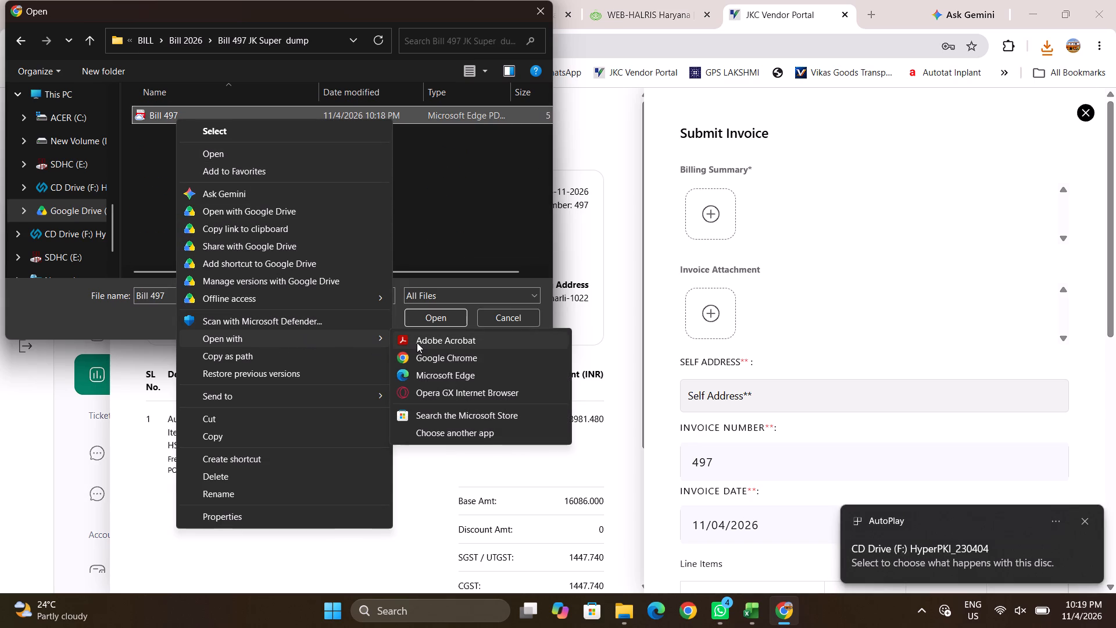
left_click(417, 342)
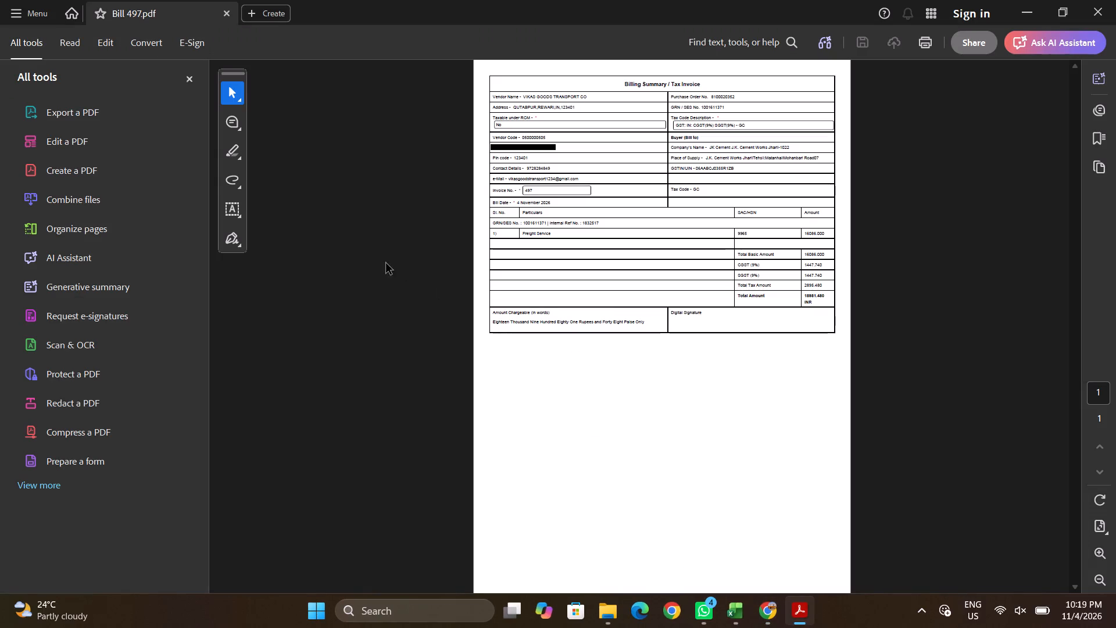
Start a certificate-based digital signature and draw its area inside the Digital Signature box of the billing summary.
left_click(52, 486)
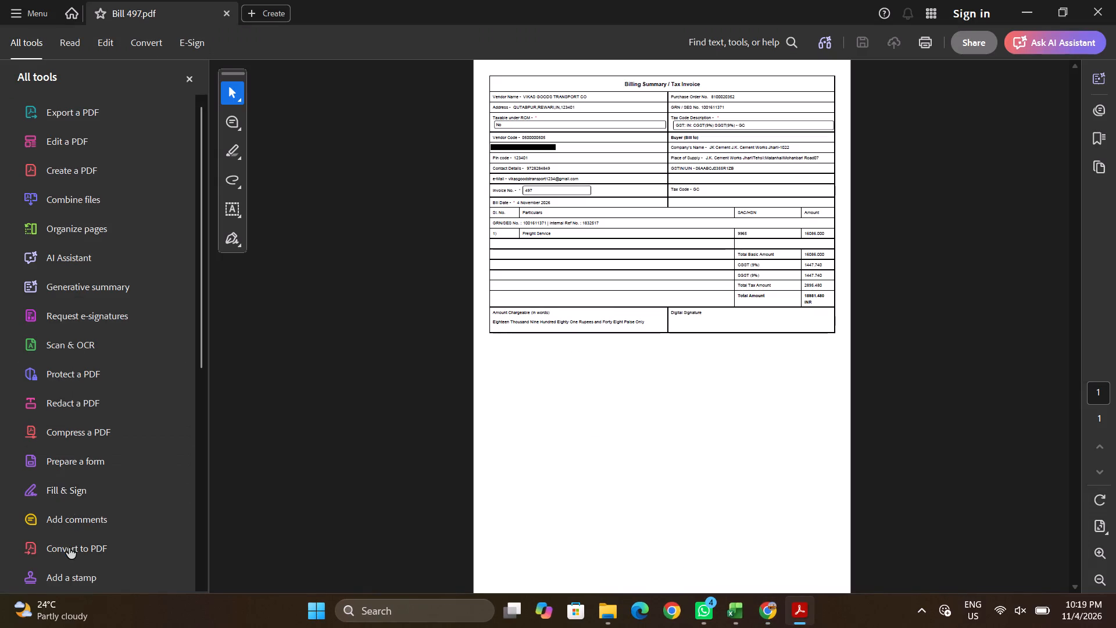
scroll(70, 548, "down", 4)
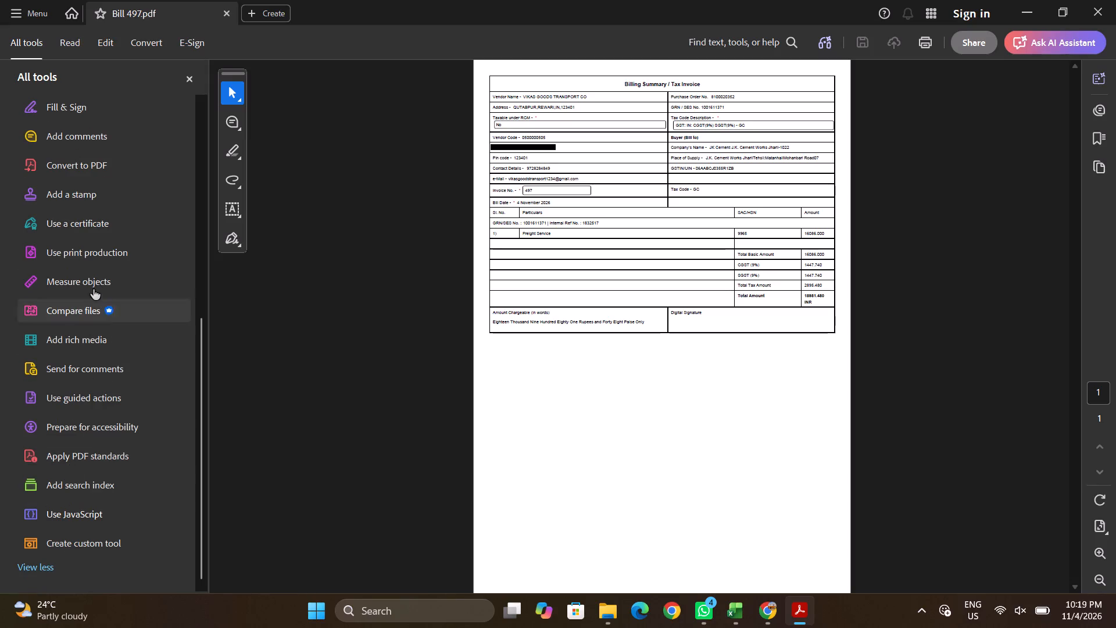
scroll(77, 518, "down", 3)
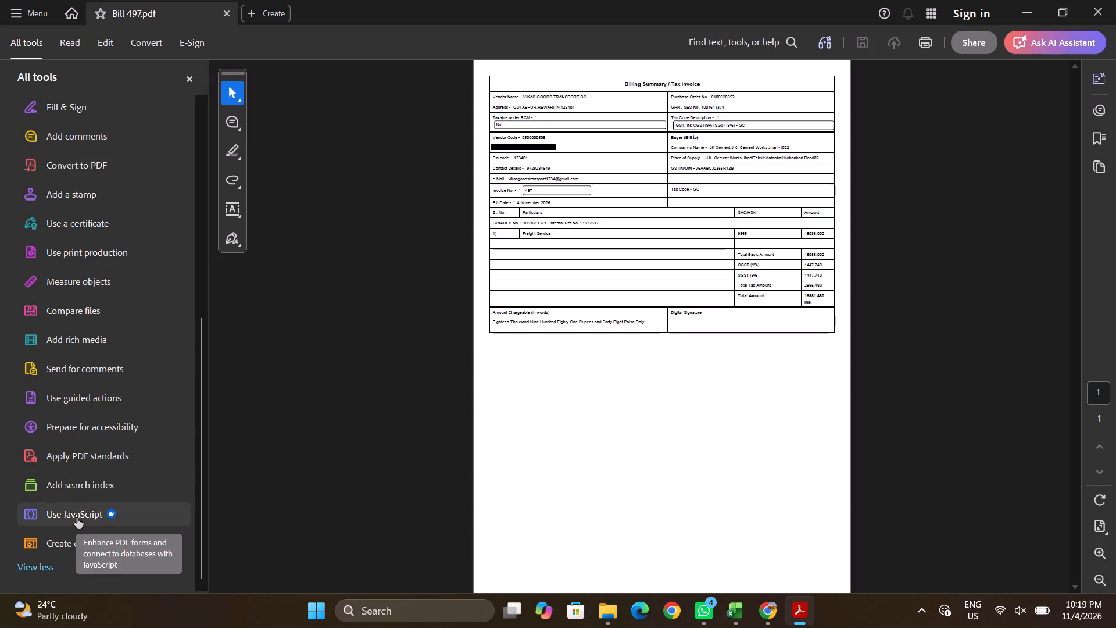
scroll(77, 518, "up", 1)
scroll(85, 373, "up", 2)
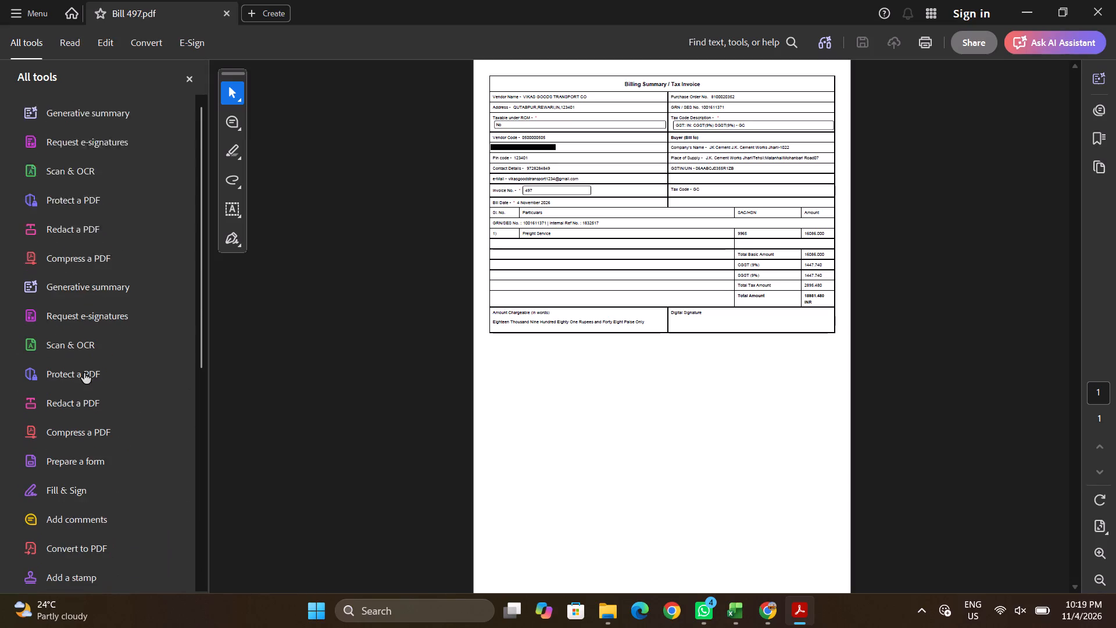
scroll(85, 373, "up", 2)
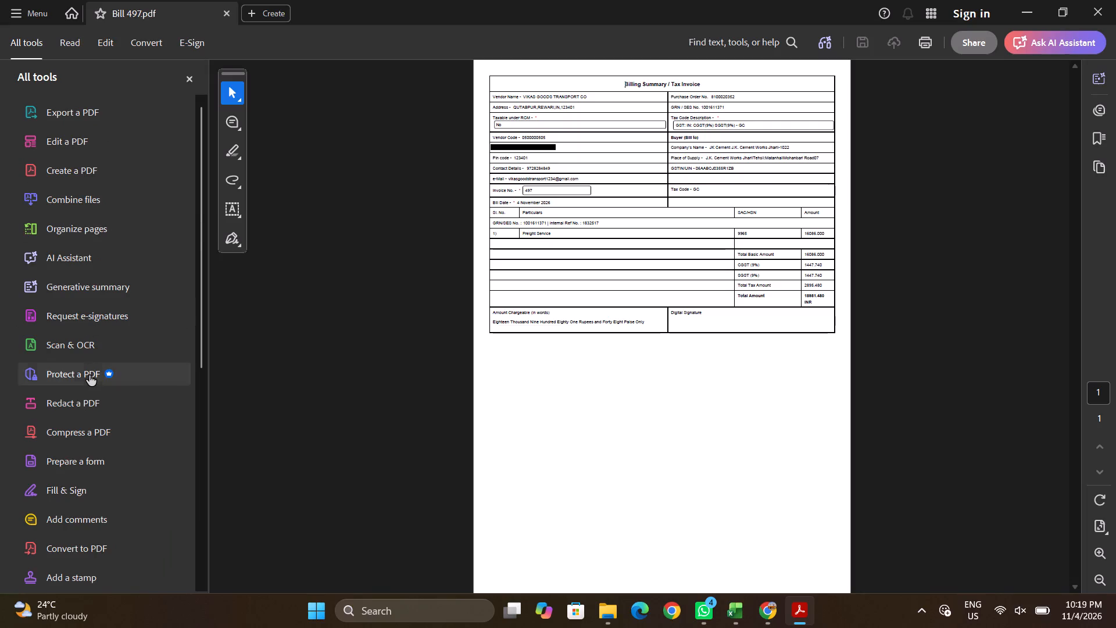
scroll(90, 375, "down", 3)
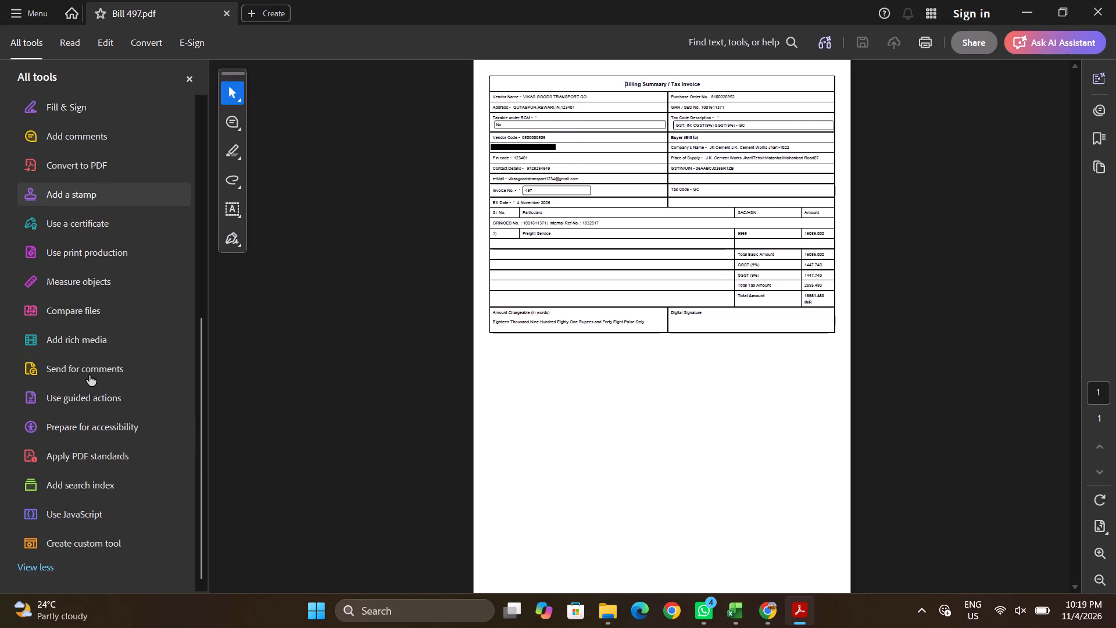
scroll(90, 375, "down", 1)
left_click(81, 224)
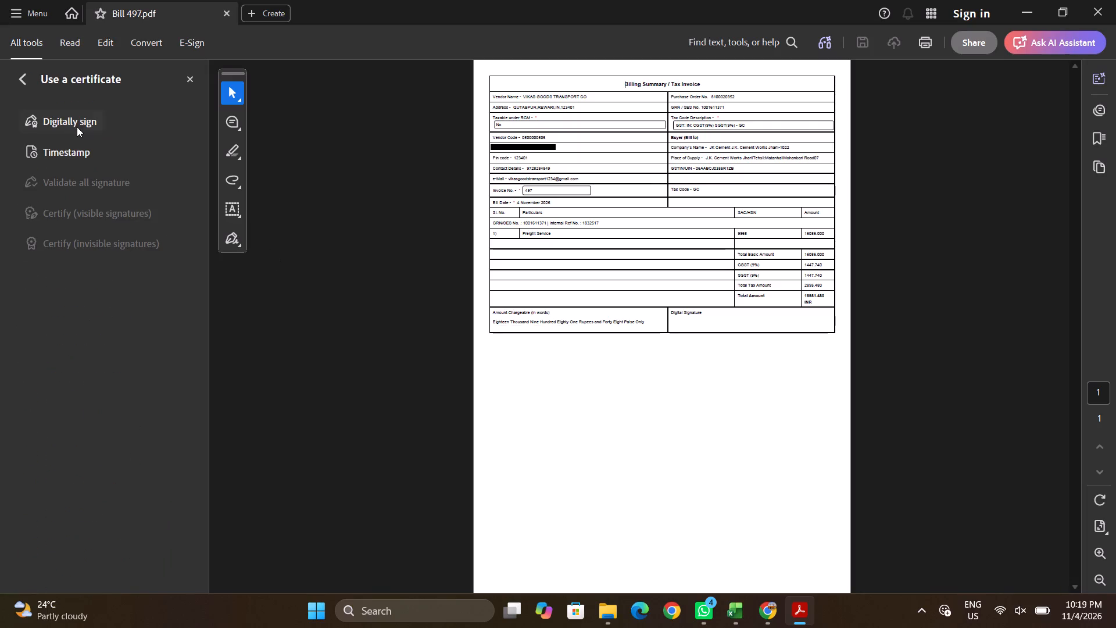
left_click(77, 121)
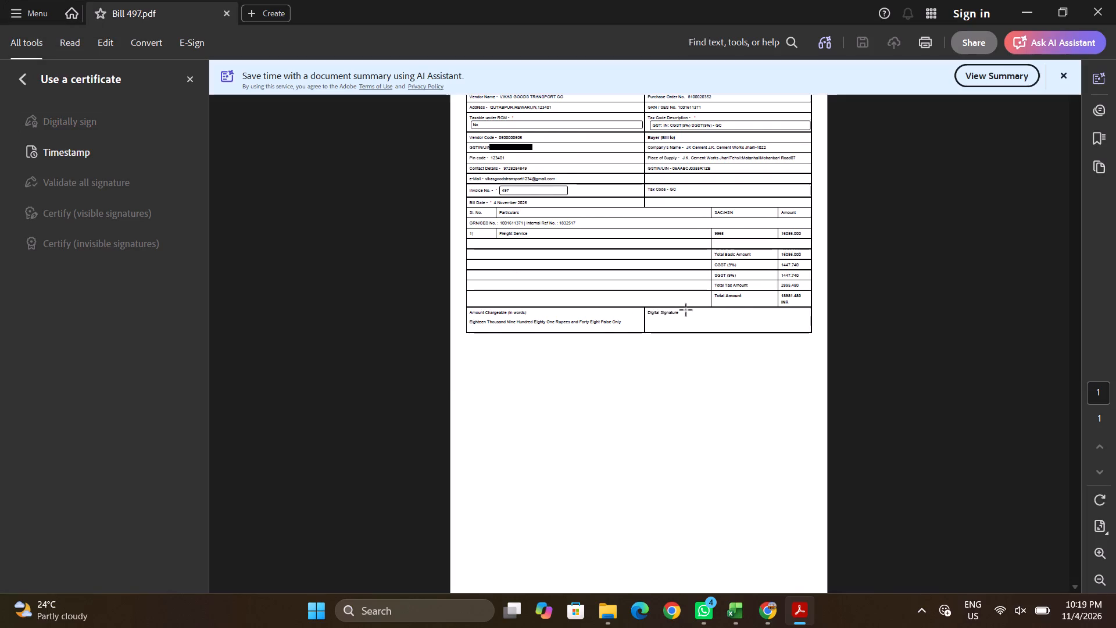
left_click(686, 311)
left_click(685, 337)
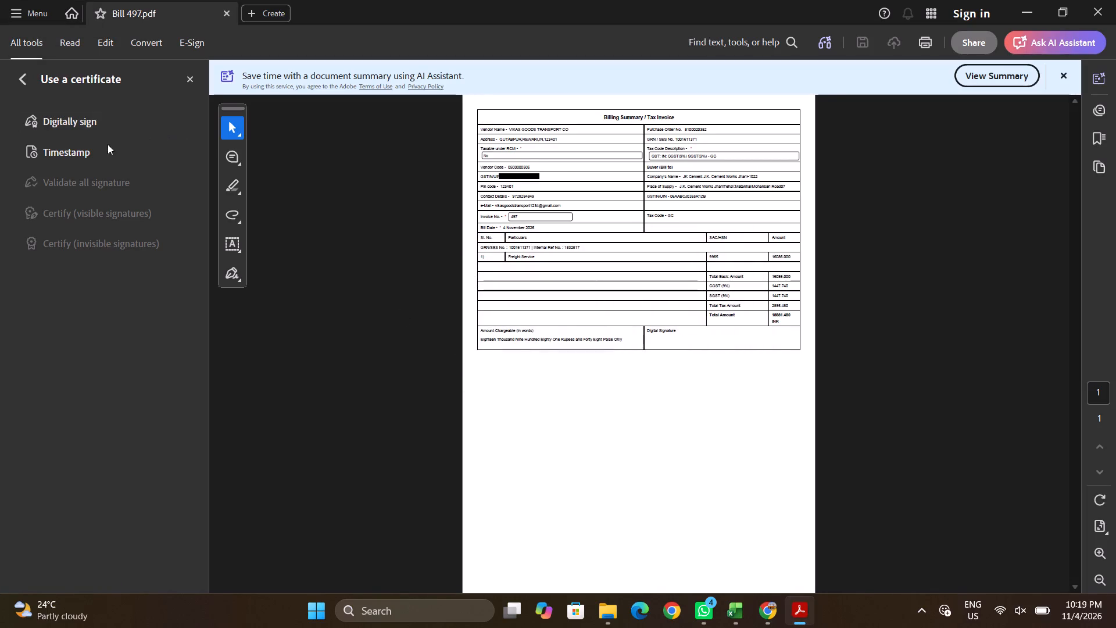
left_click(97, 117)
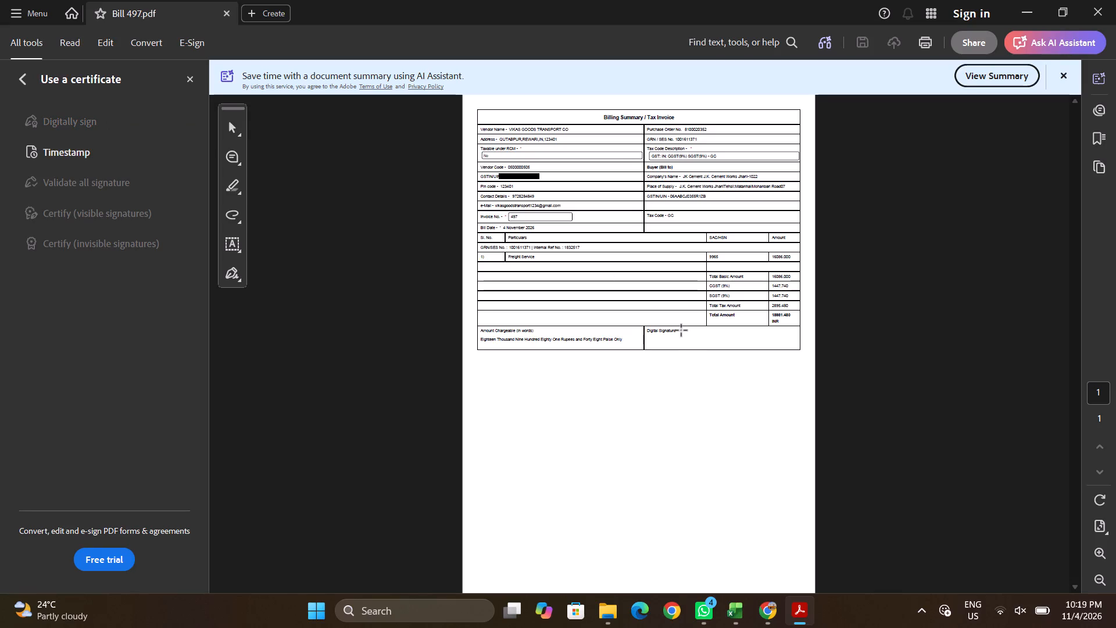
left_click_drag(681, 328, 799, 354)
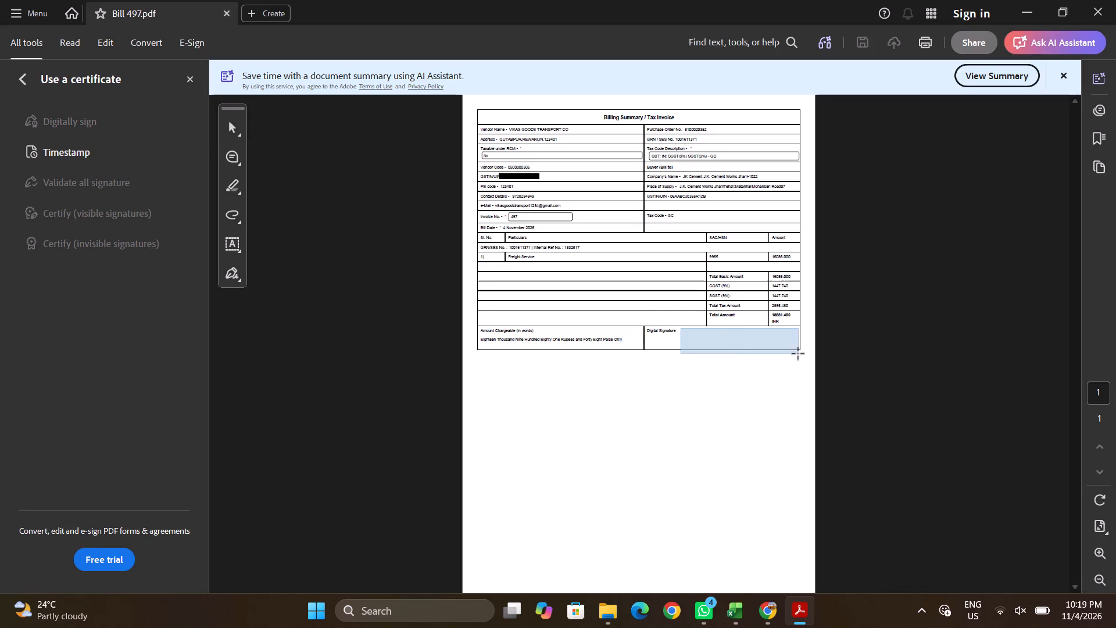
left_click_drag(799, 354, 793, 348)
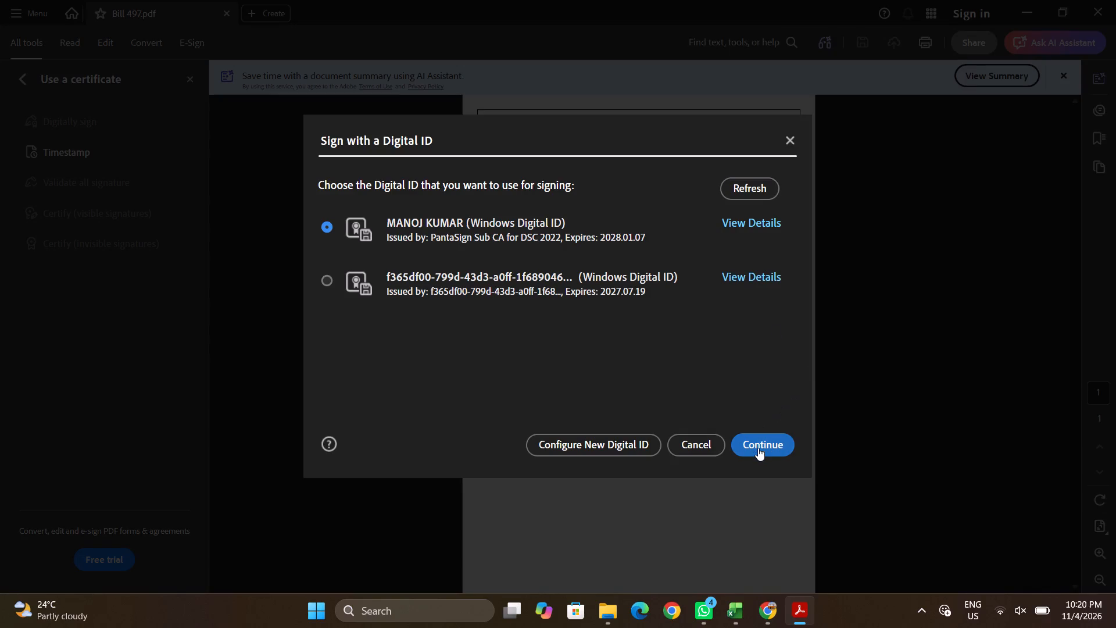
Sign with the Windows Digital ID issued by PantaSign in Standard Text appearance, and save the signed copy as "Bill 497 s" in the same folder.
left_click(758, 448)
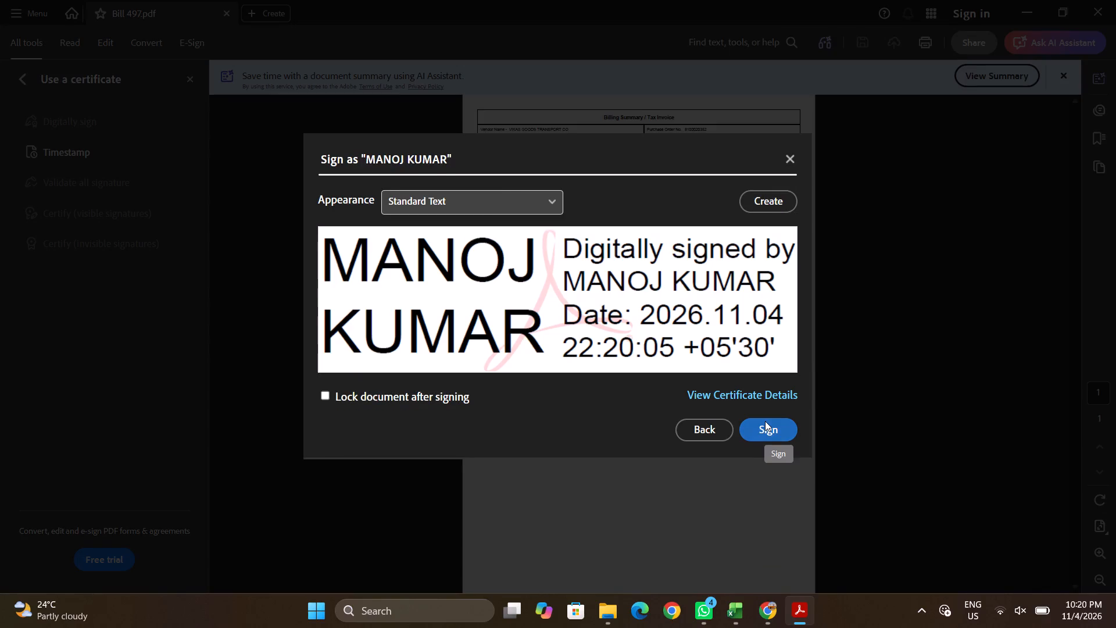
left_click(765, 421)
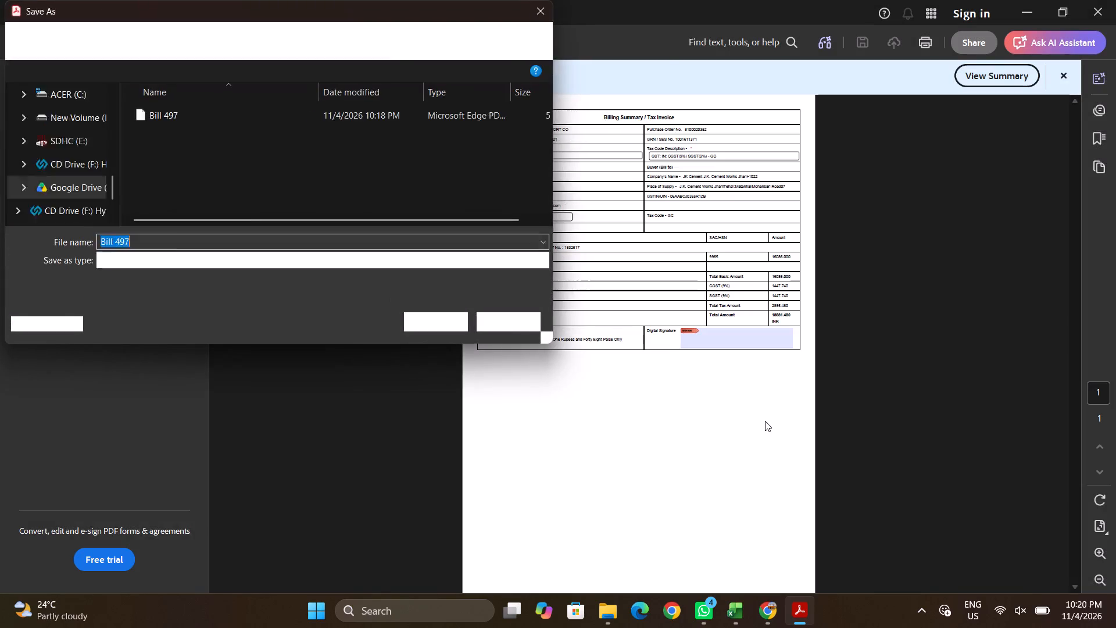
left_click(364, 238)
key("space")
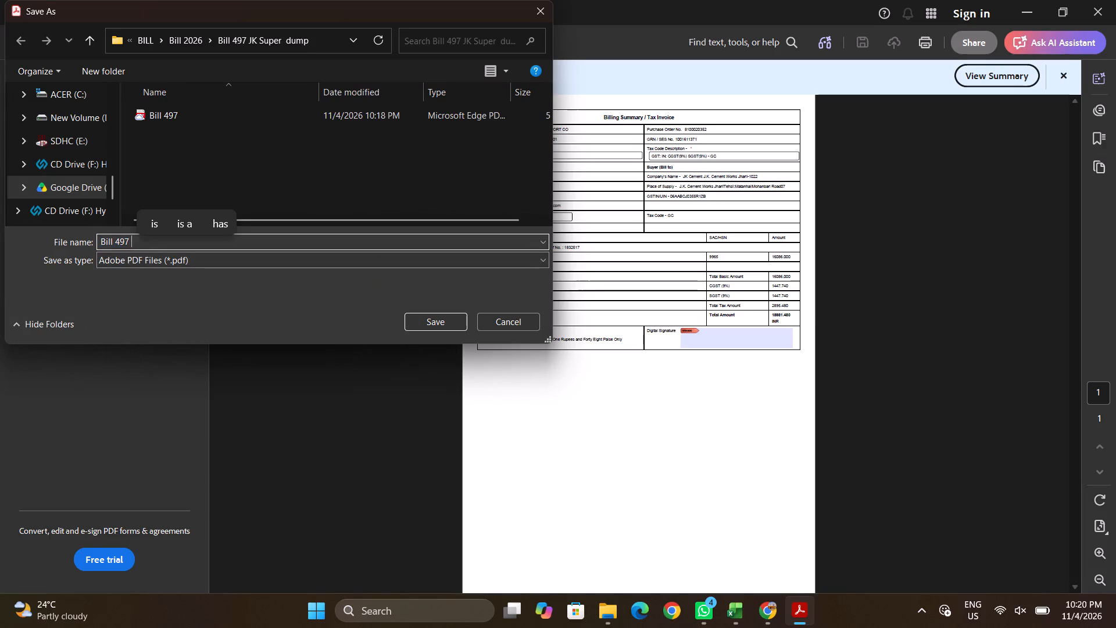
key("s")
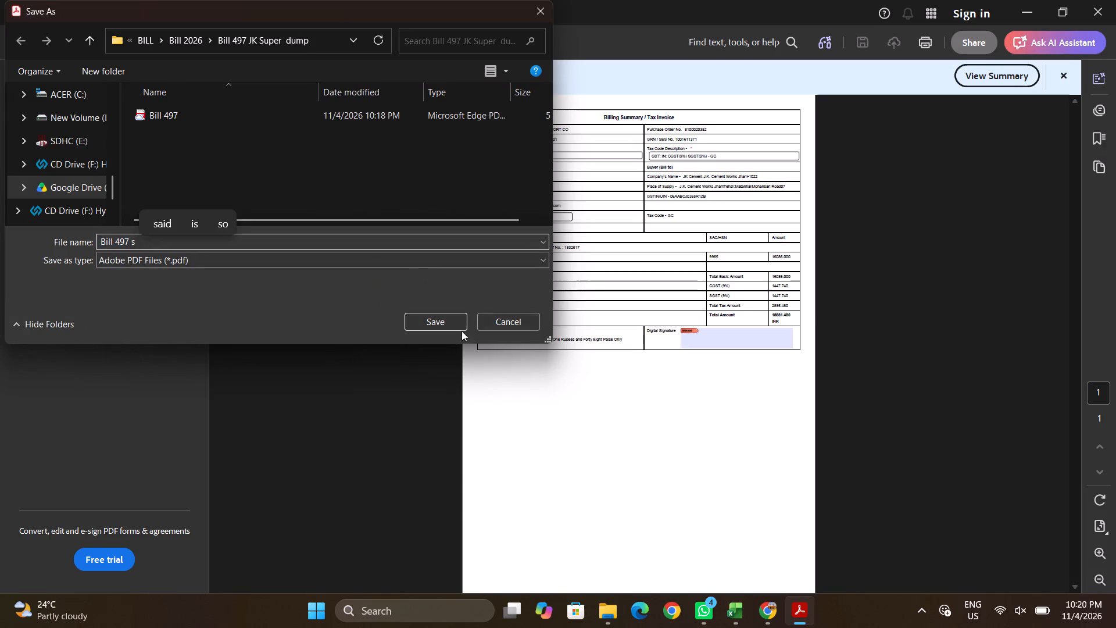
left_click(451, 322)
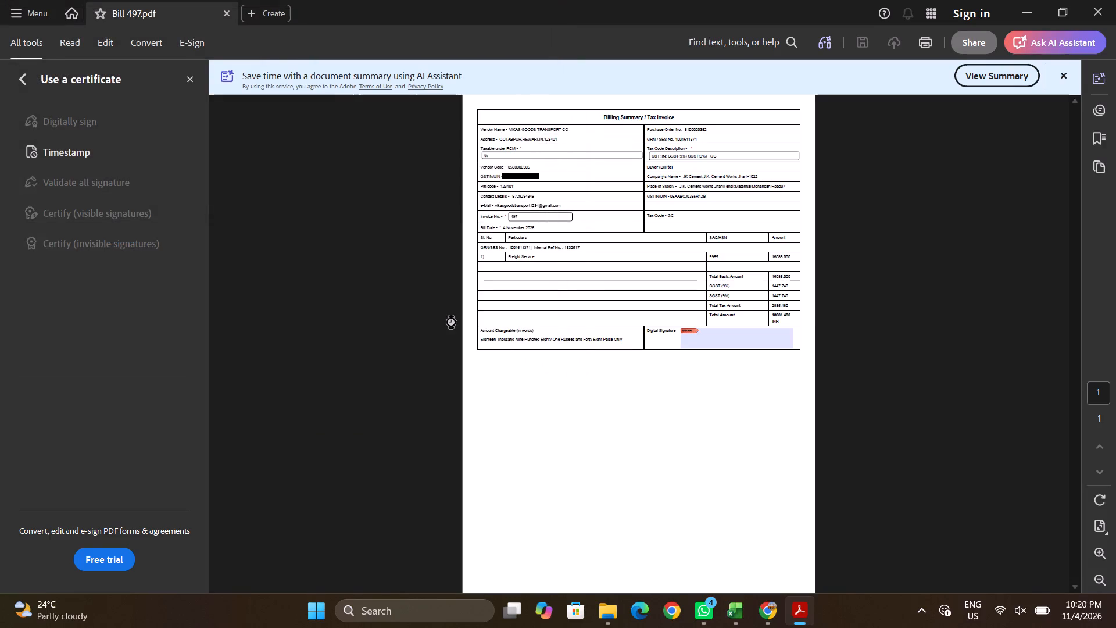
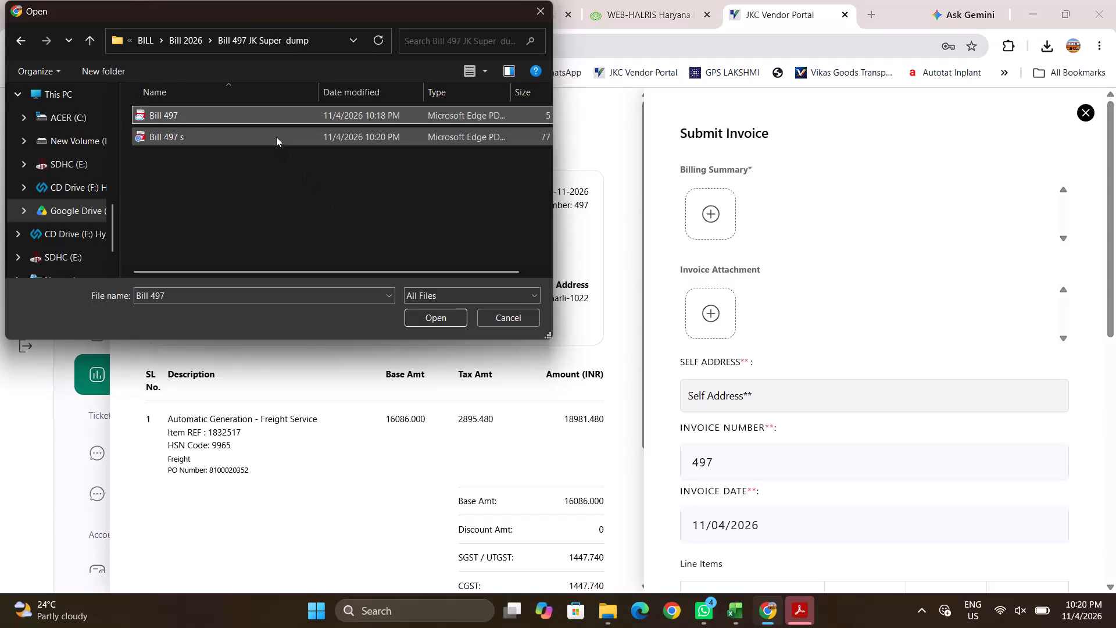
Attach the signed PDF "Bill 497 s" as both the Billing Summary and the Invoice Attachment.
left_click(276, 136)
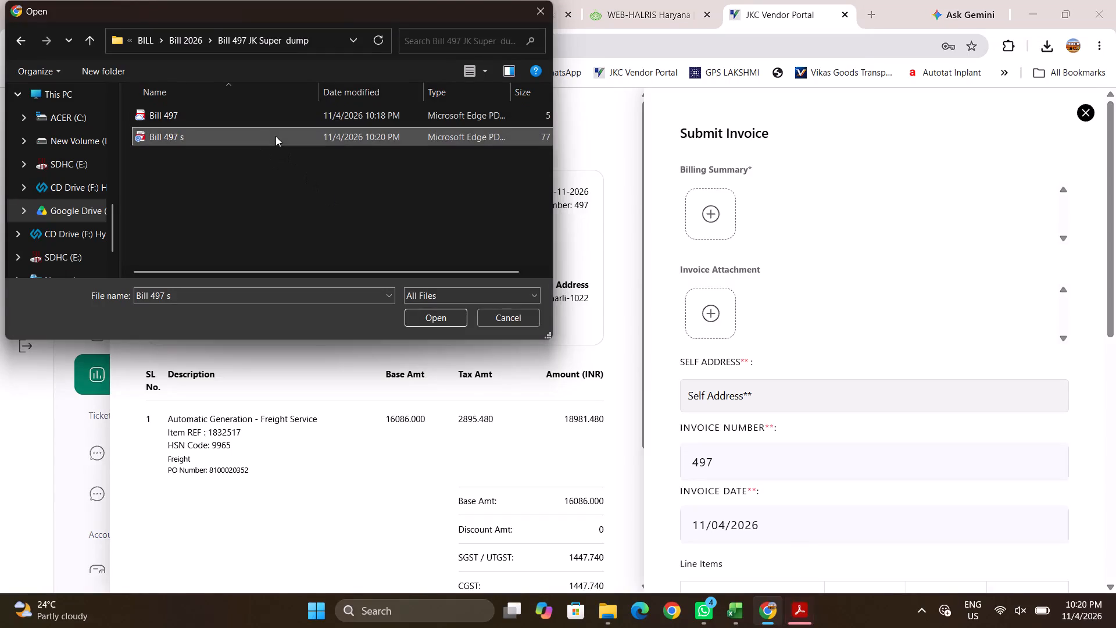
left_click(414, 312)
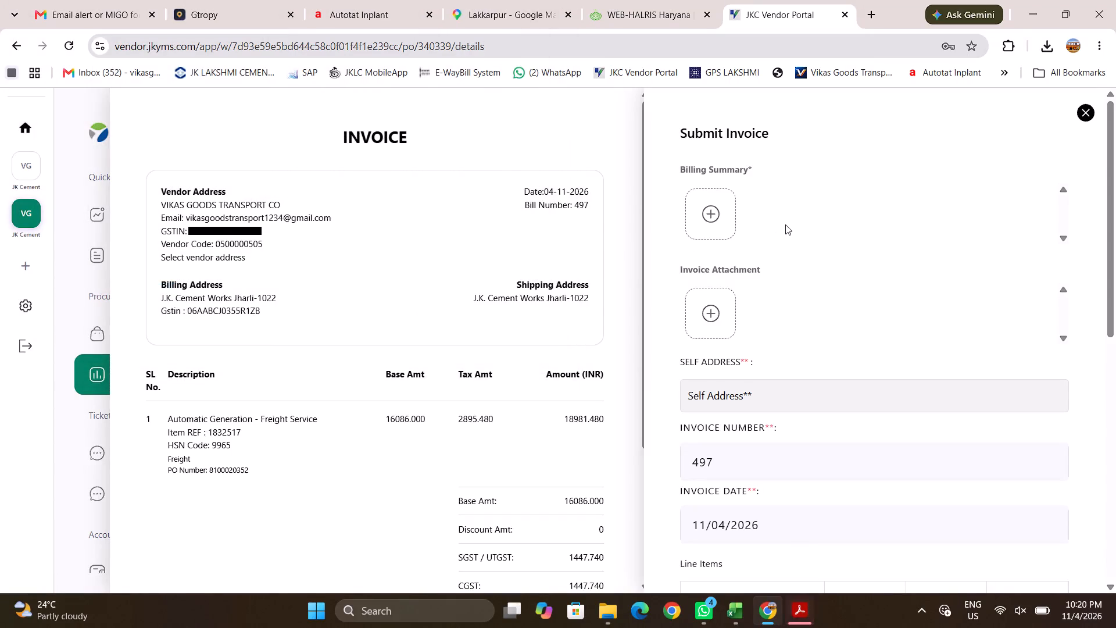
left_click(720, 309)
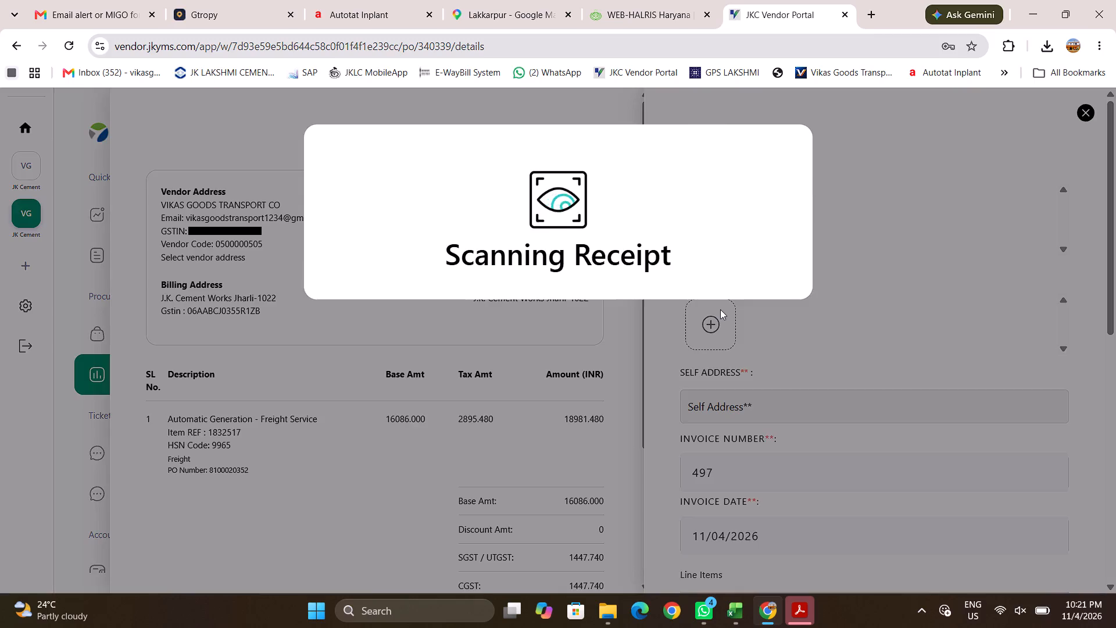
left_click(720, 309)
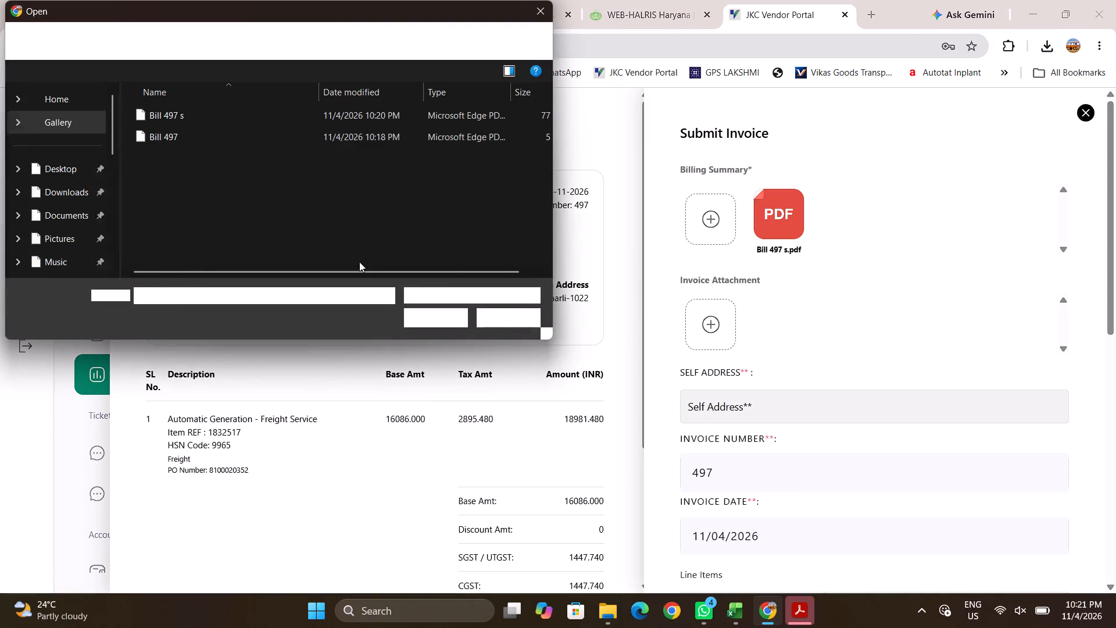
left_click(178, 118)
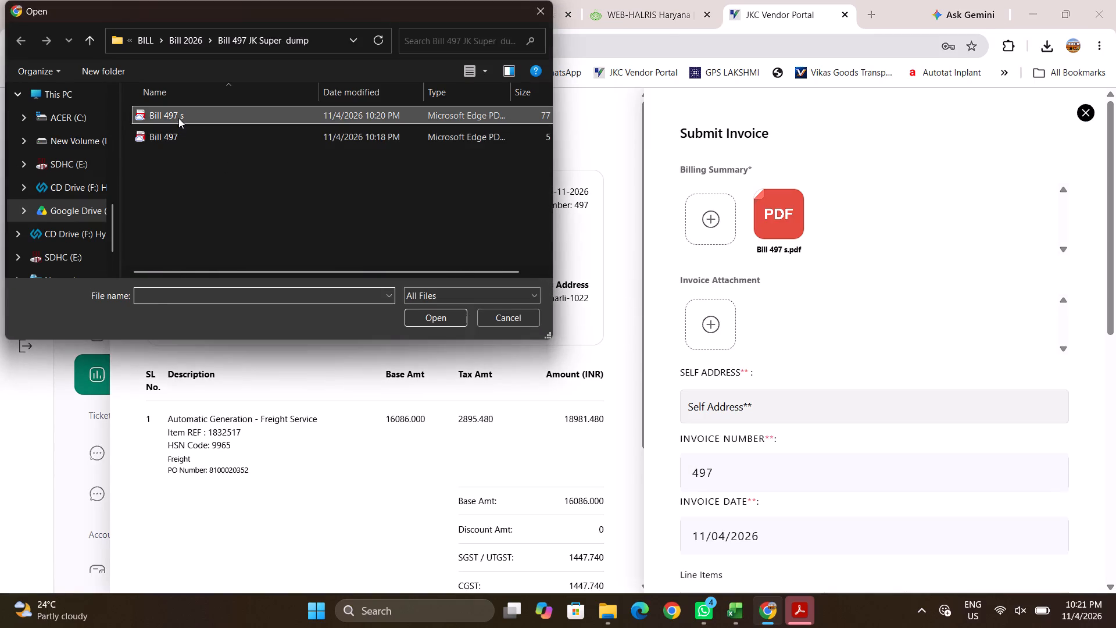
left_click(428, 317)
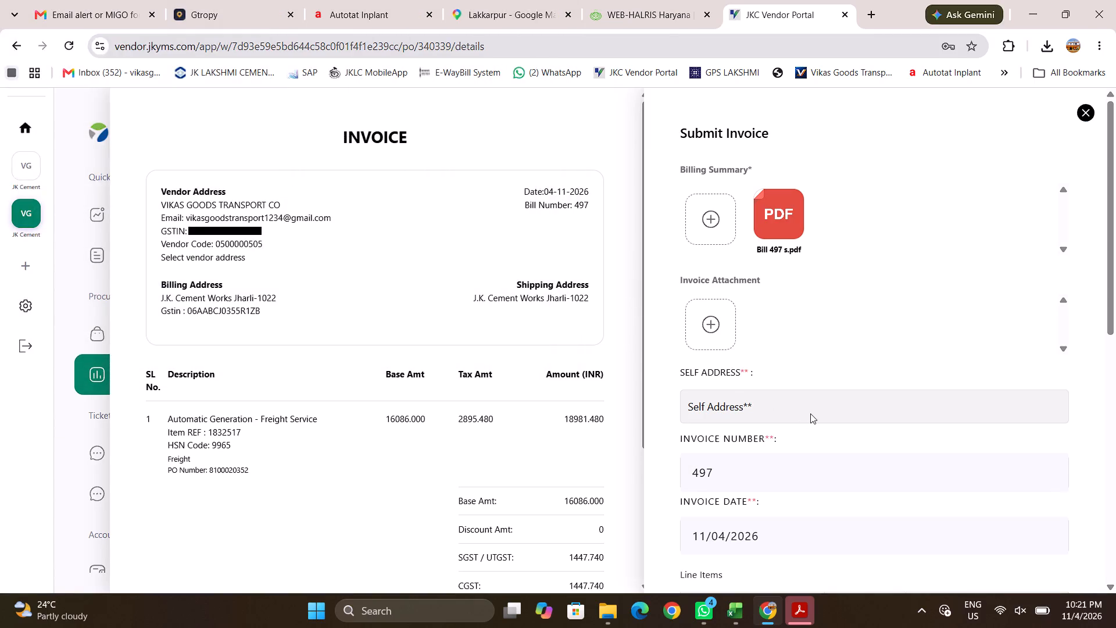
Choose the Narnaul Road entry of Vikas Goods Transport Co as the self address and submit invoice 497.
left_click(810, 413)
left_click(757, 411)
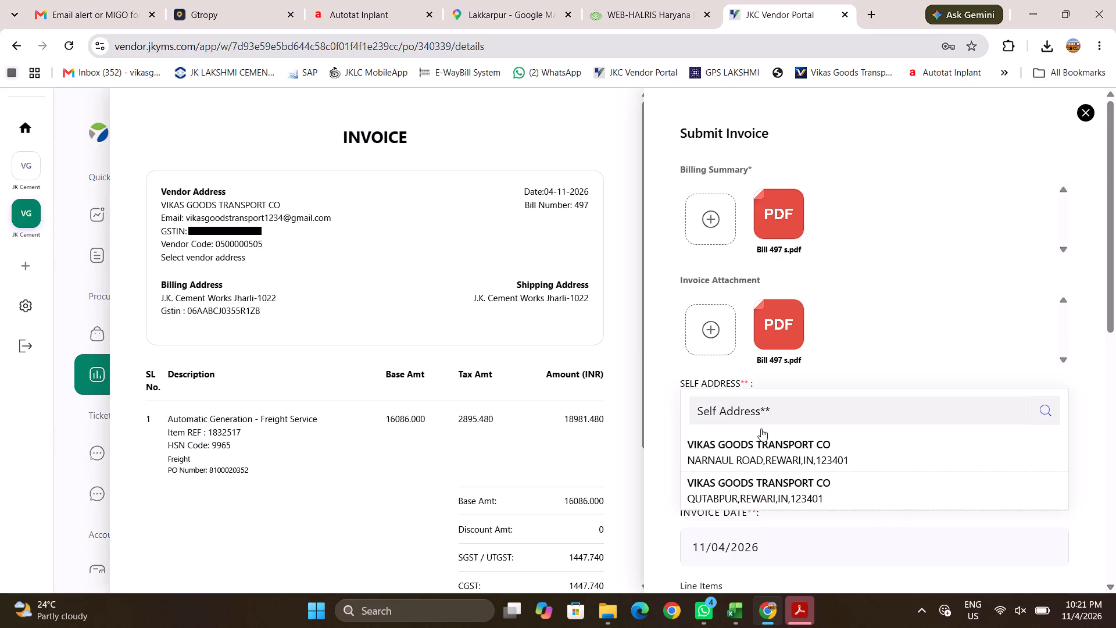
left_click(770, 457)
scroll(809, 509, "down", 9)
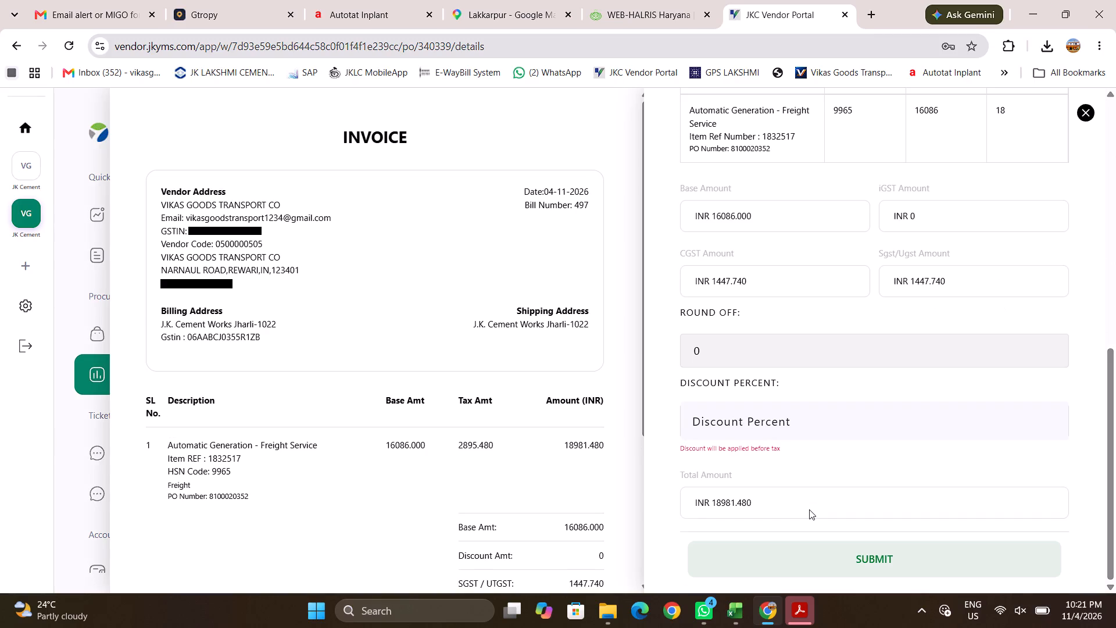
left_click(820, 547)
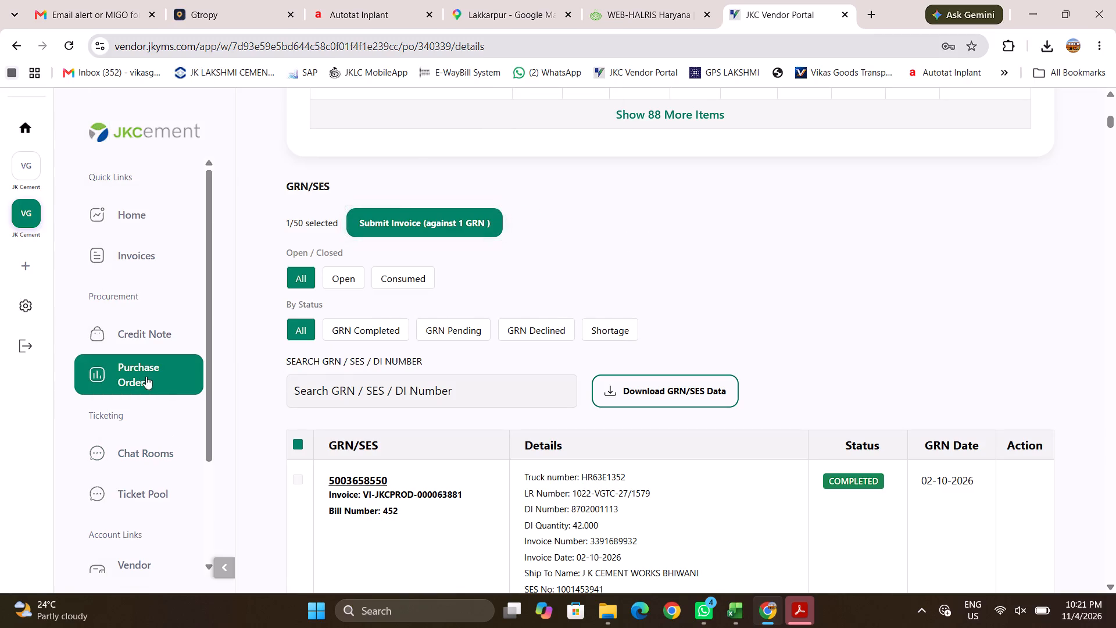
Return to the purchase orders list and set its date range to 1 August 2026 through 4 November 2026.
left_click(162, 378)
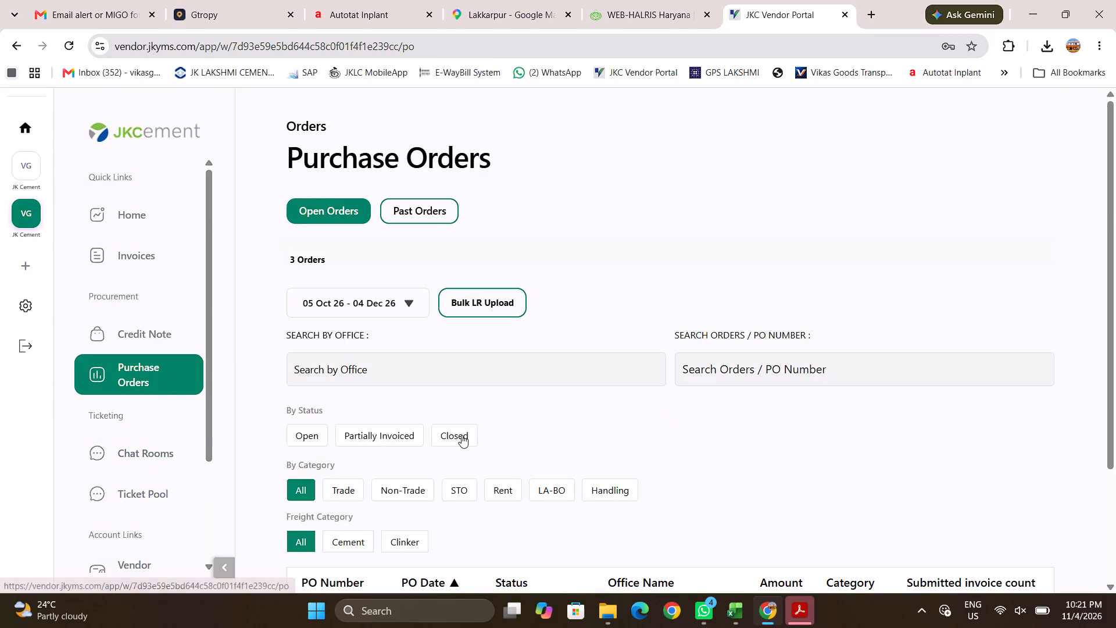
scroll(462, 435, "down", 4)
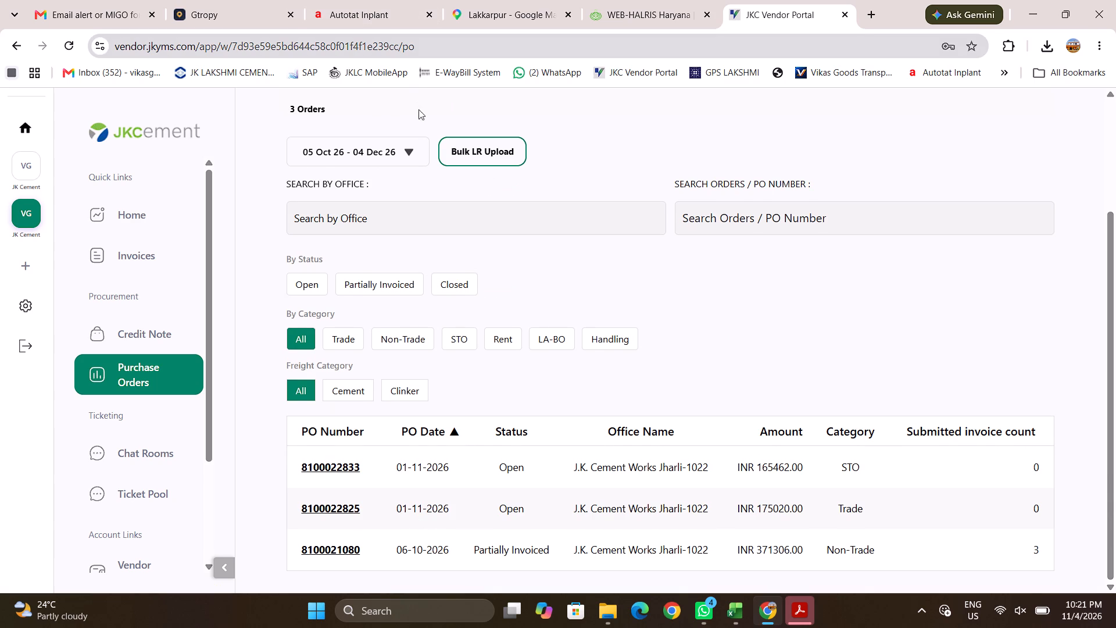
left_click(377, 160)
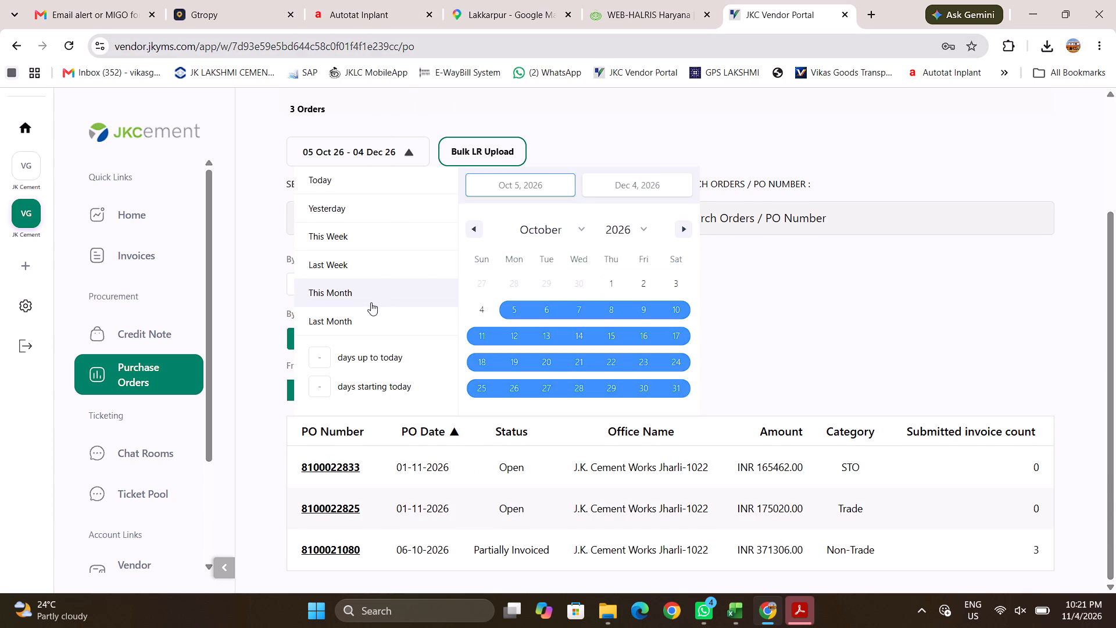
double_click(473, 233)
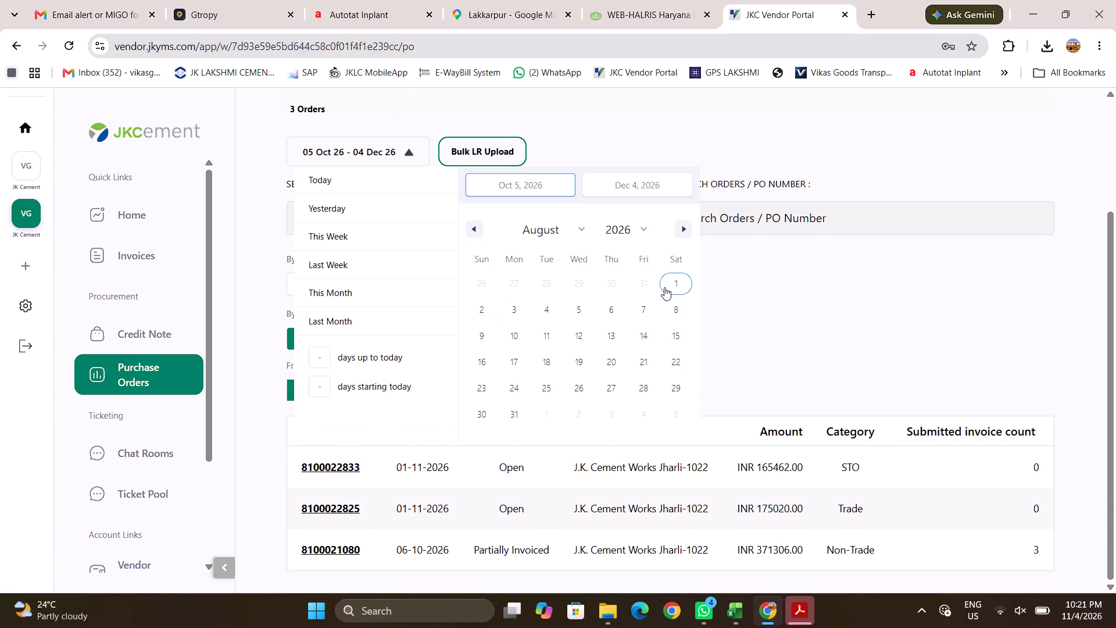
left_click(661, 283)
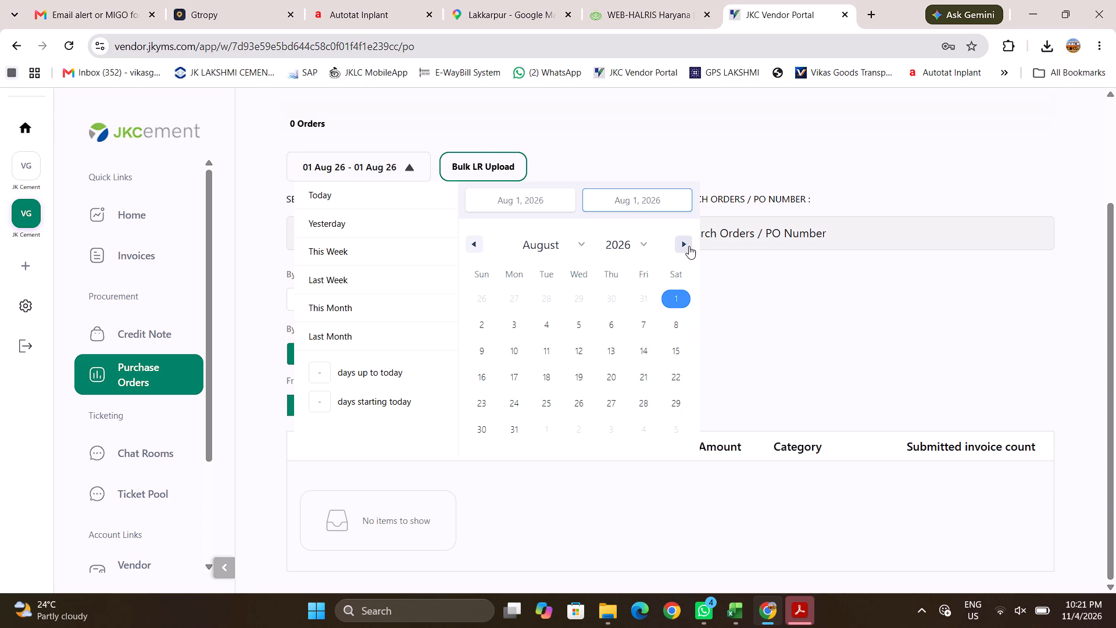
triple_click(687, 241)
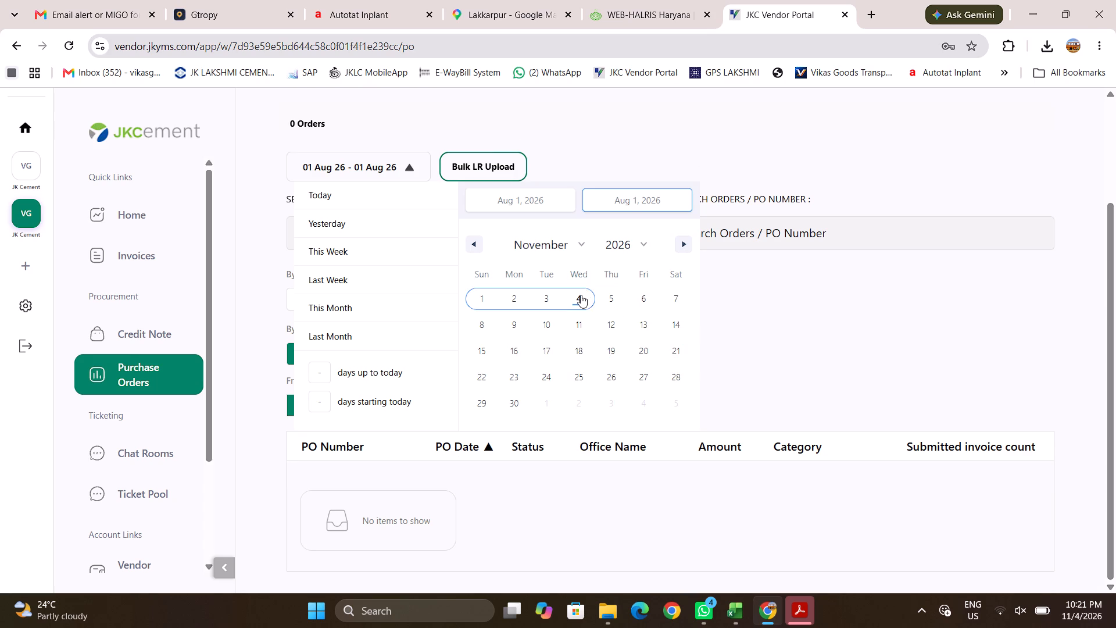
left_click(581, 295)
left_click(913, 280)
scroll(860, 362, "down", 1)
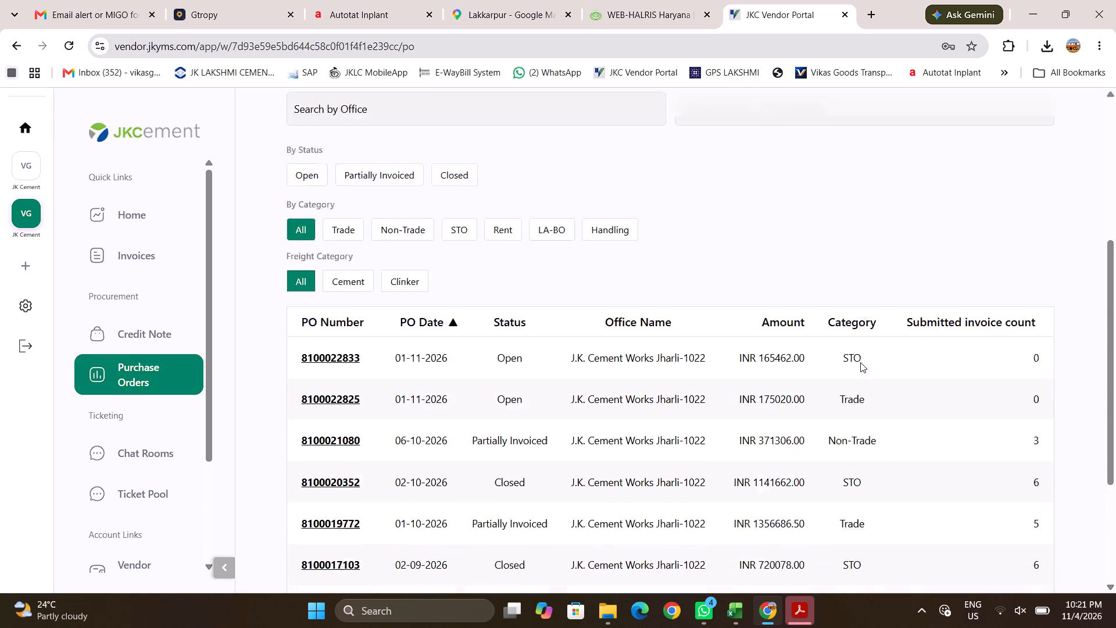
scroll(860, 362, "down", 2)
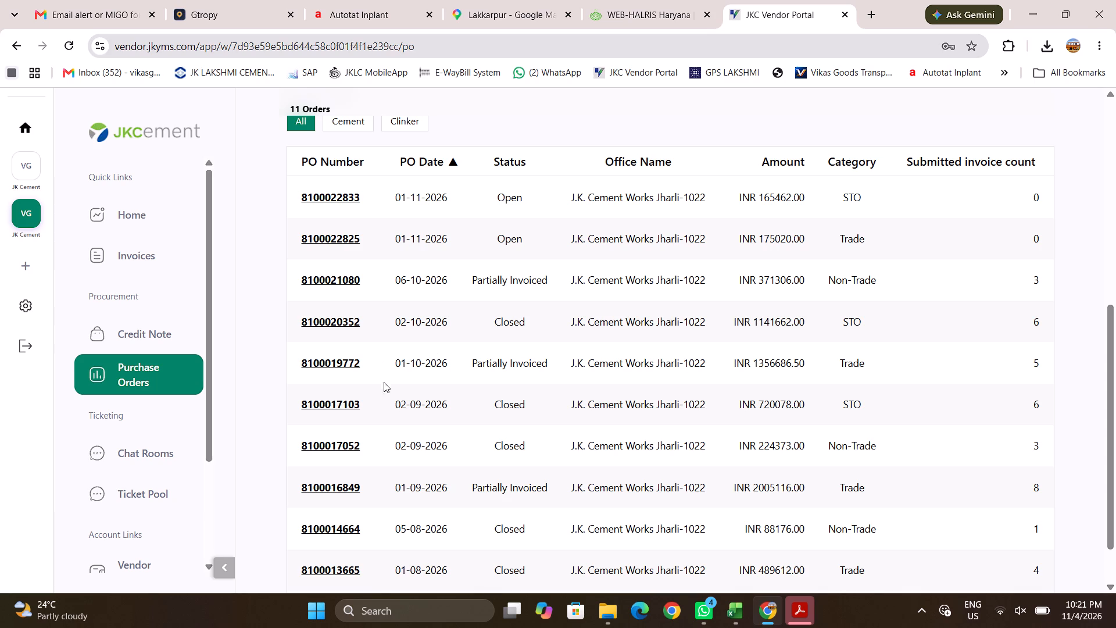
left_click(348, 363)
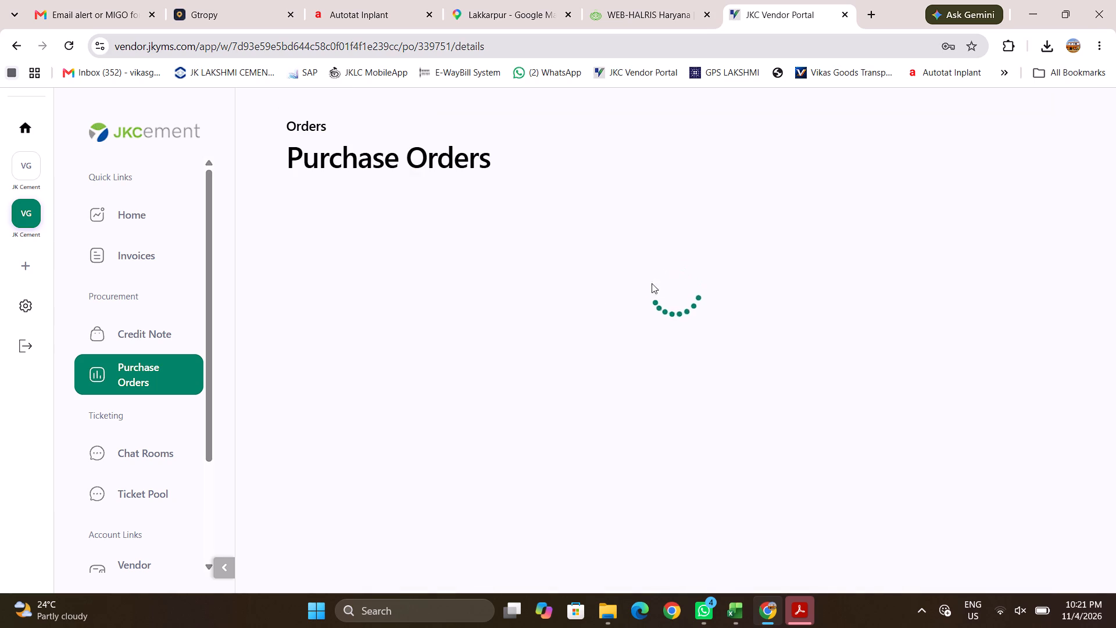
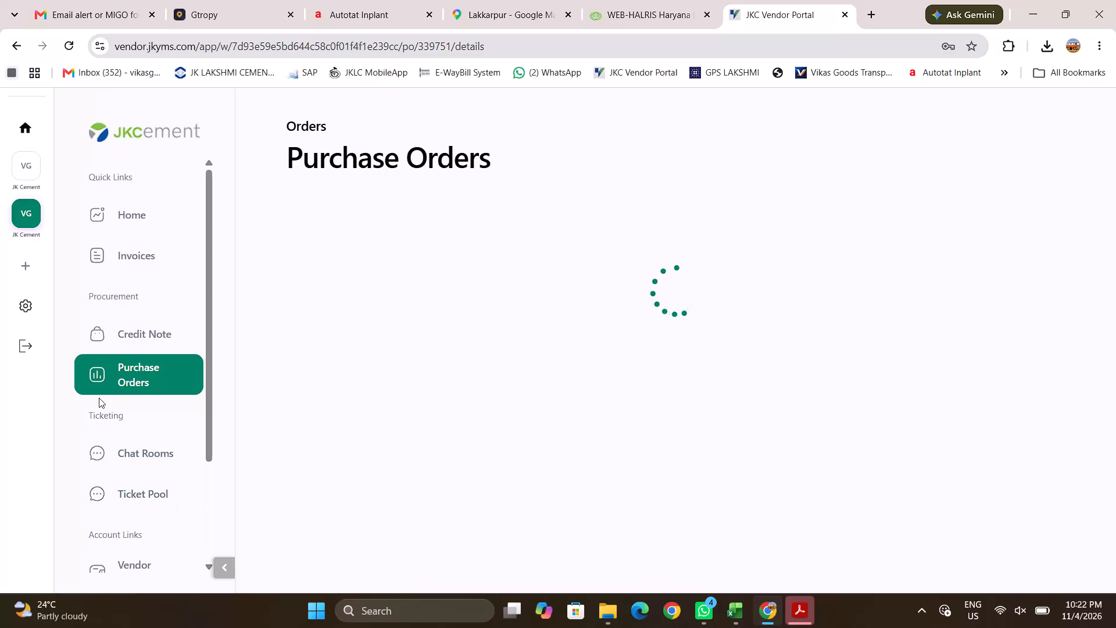
Leave the loading order details and return to the purchase orders list.
left_click(139, 362)
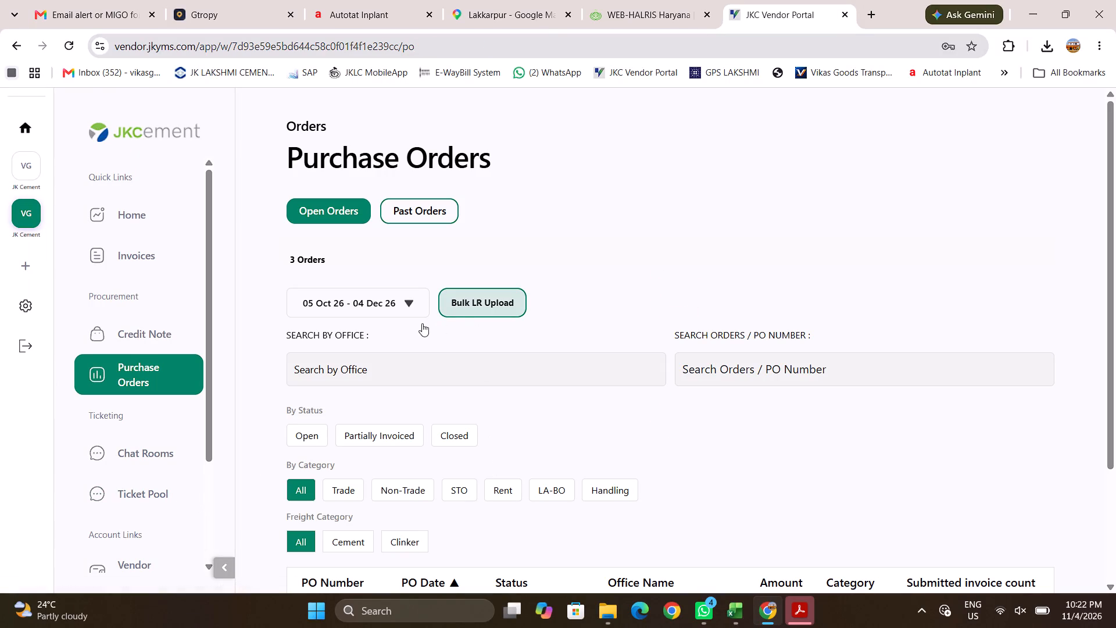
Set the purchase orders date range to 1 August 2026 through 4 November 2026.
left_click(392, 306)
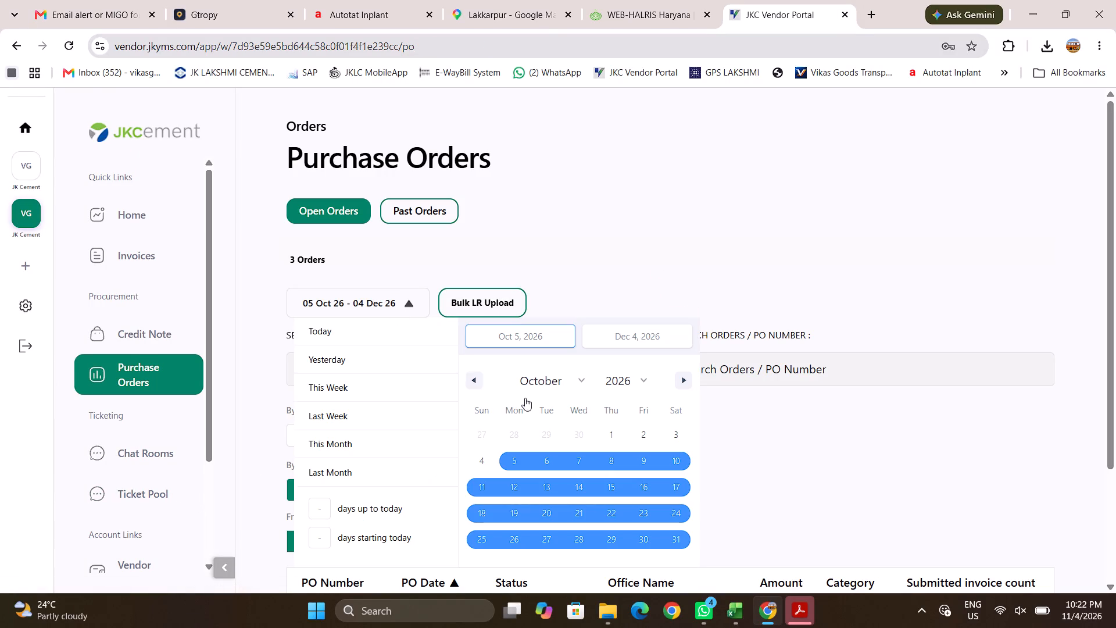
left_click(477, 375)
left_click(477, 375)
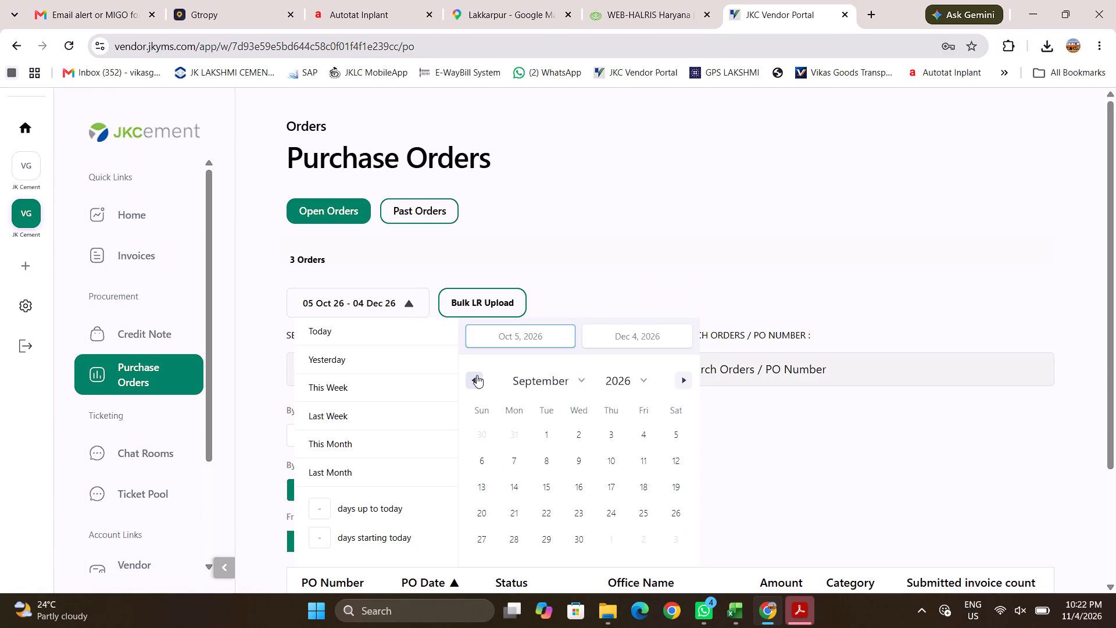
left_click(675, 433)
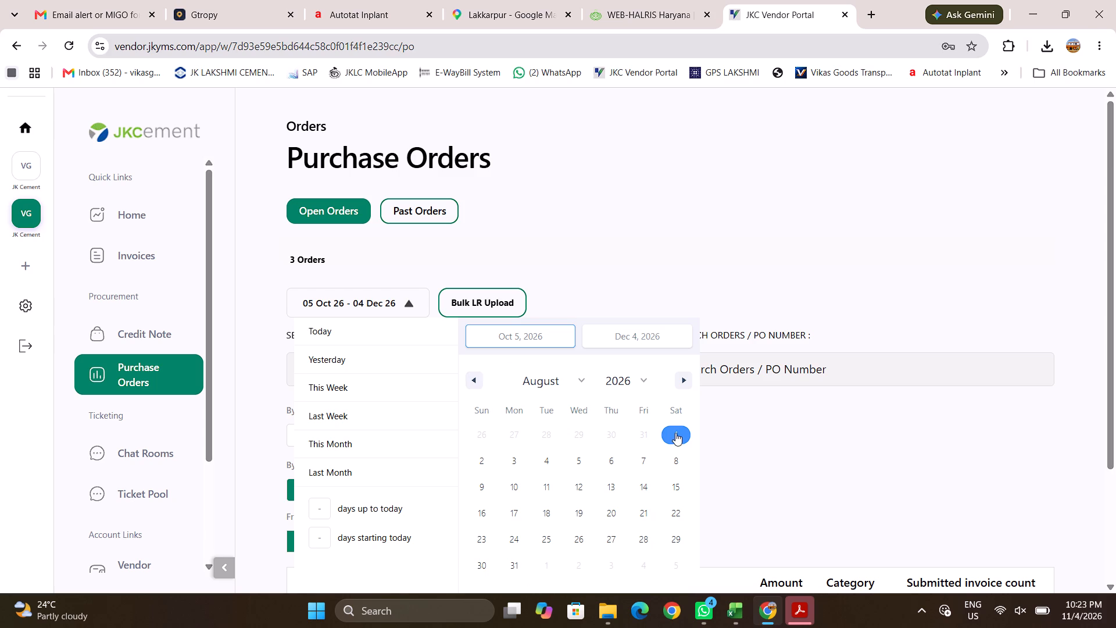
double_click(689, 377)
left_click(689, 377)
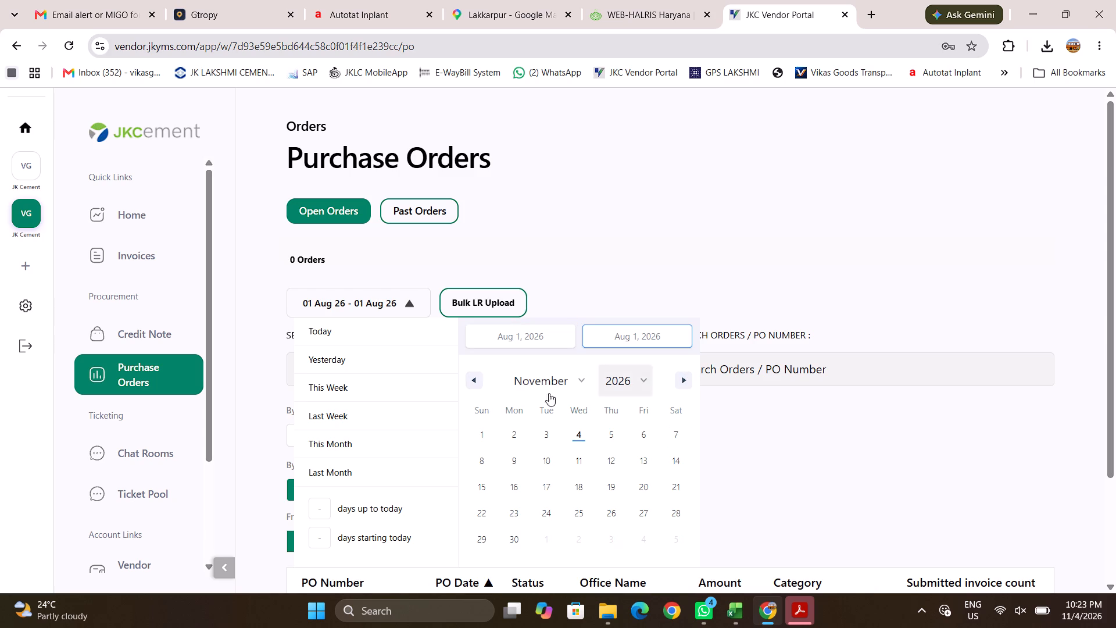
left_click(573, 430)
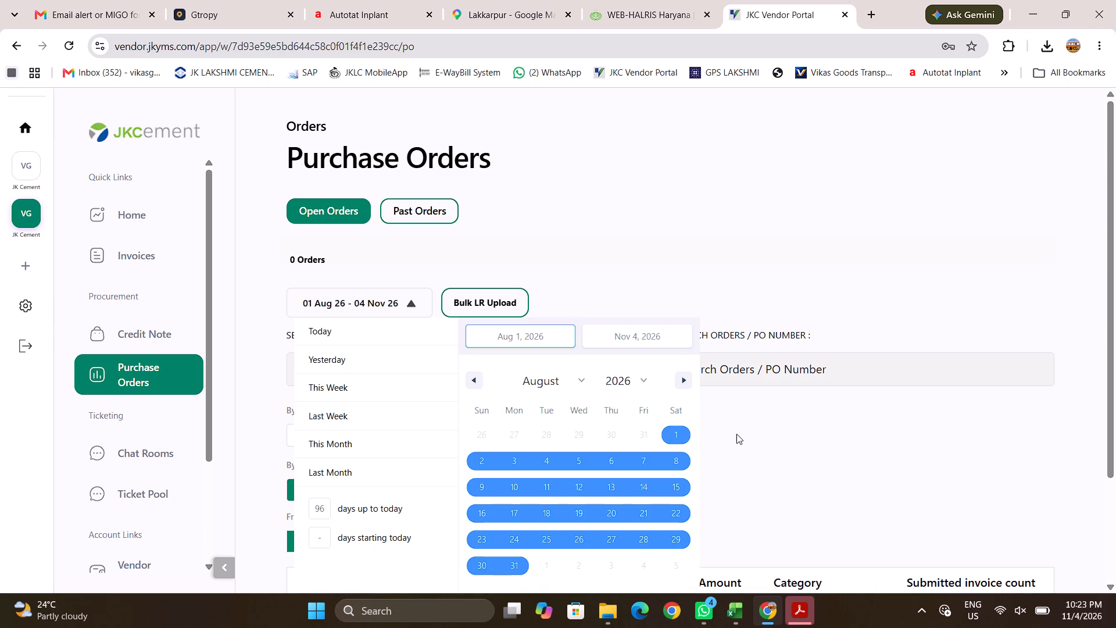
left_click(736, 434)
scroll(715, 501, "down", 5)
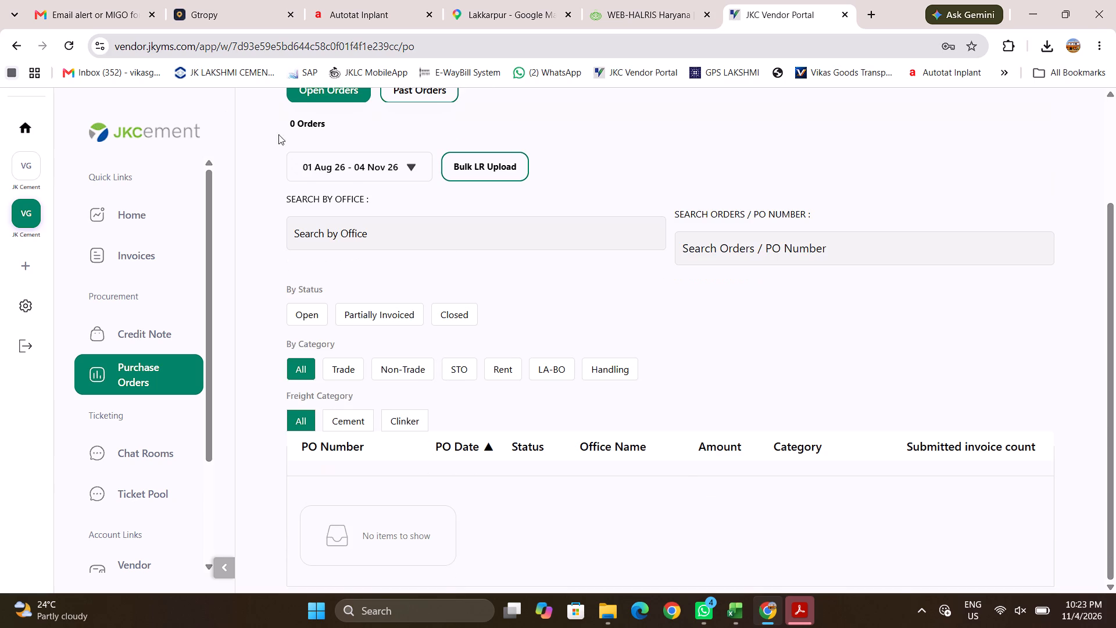
Set the purchase orders date range to 1 July 2026 through 4 November 2026.
left_click(356, 170)
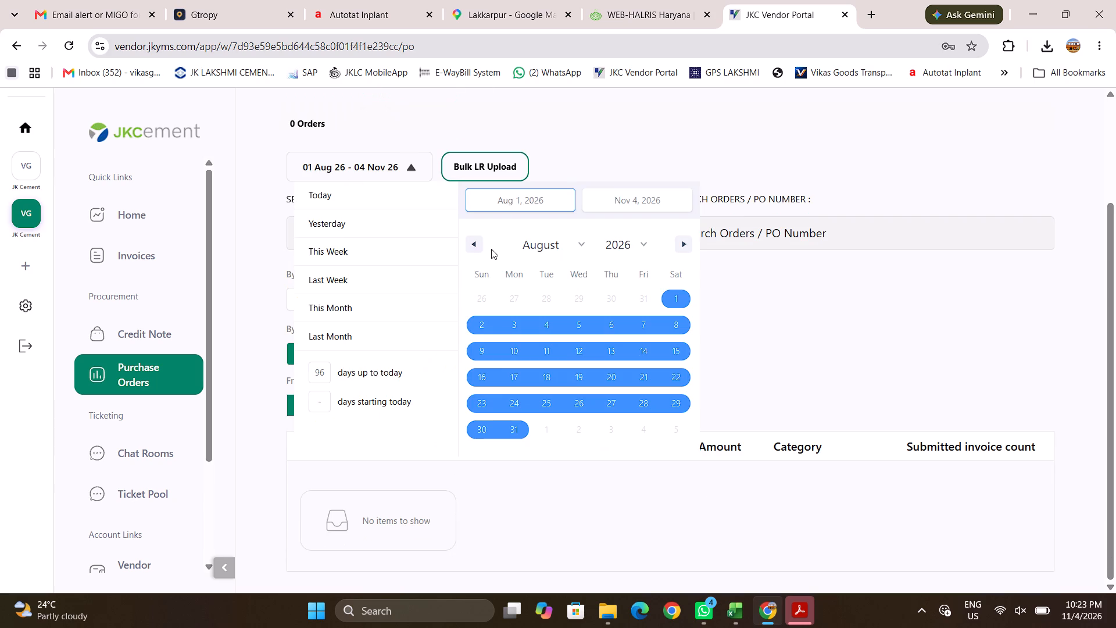
left_click(480, 242)
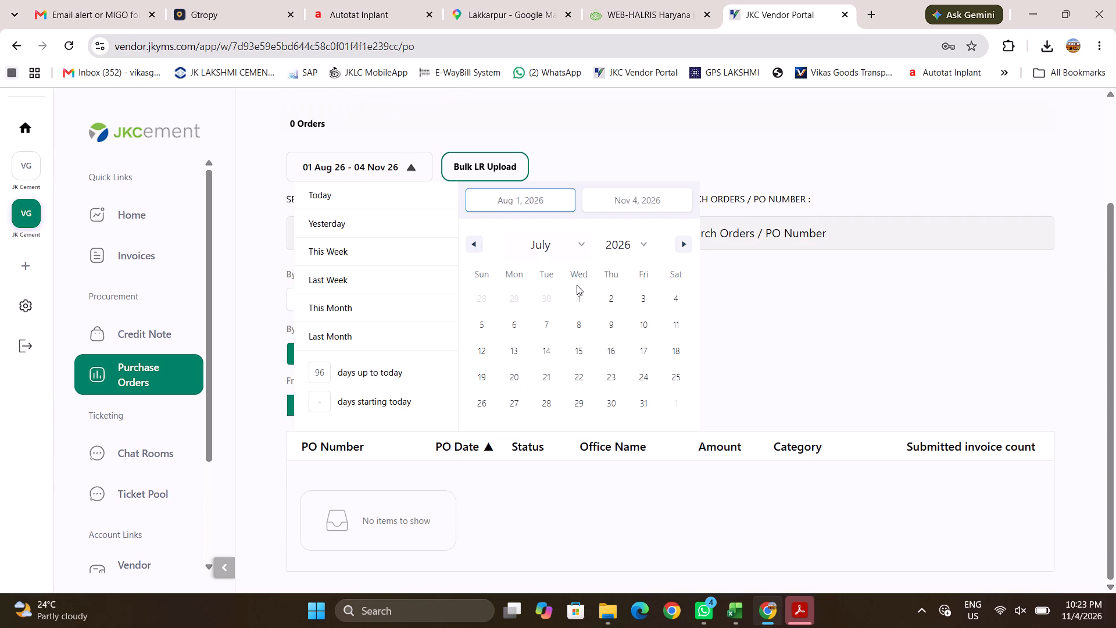
left_click(586, 297)
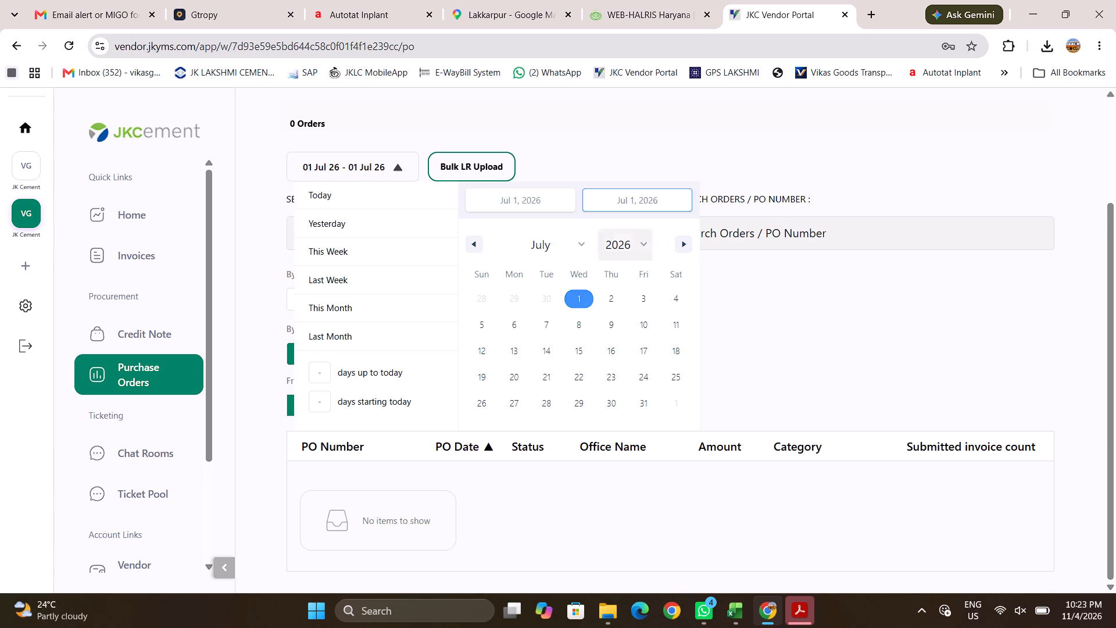
triple_click(681, 249)
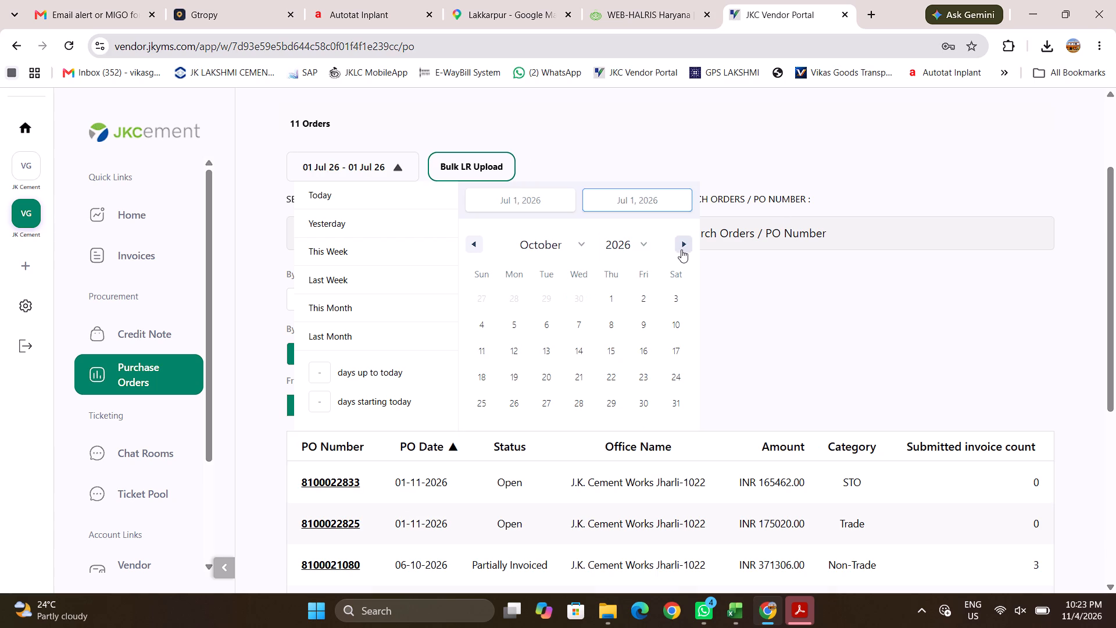
left_click(685, 235)
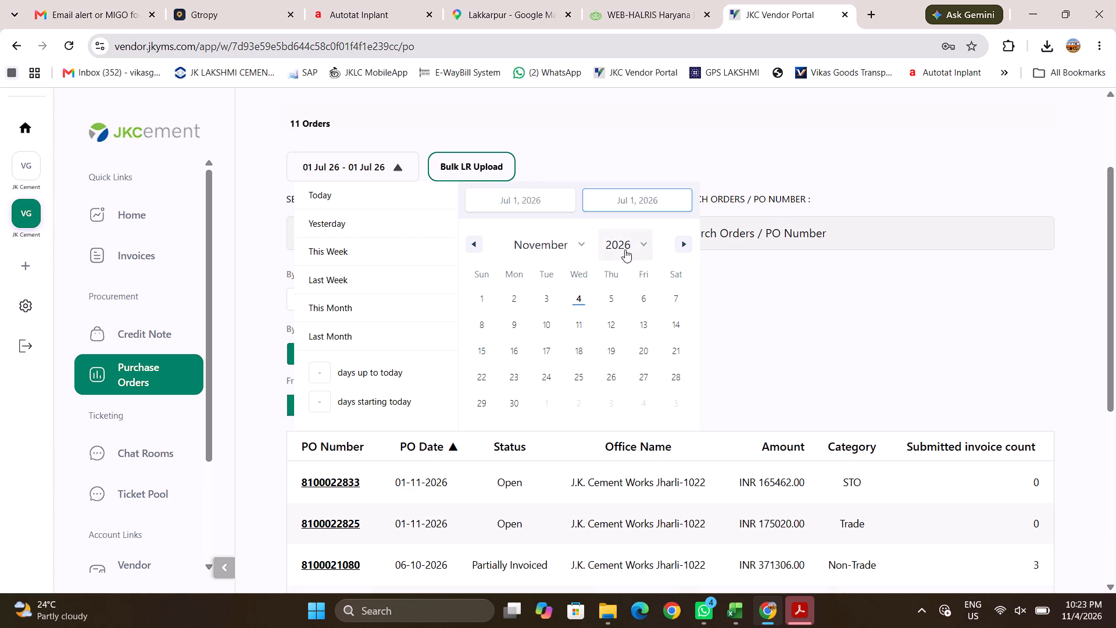
left_click(575, 295)
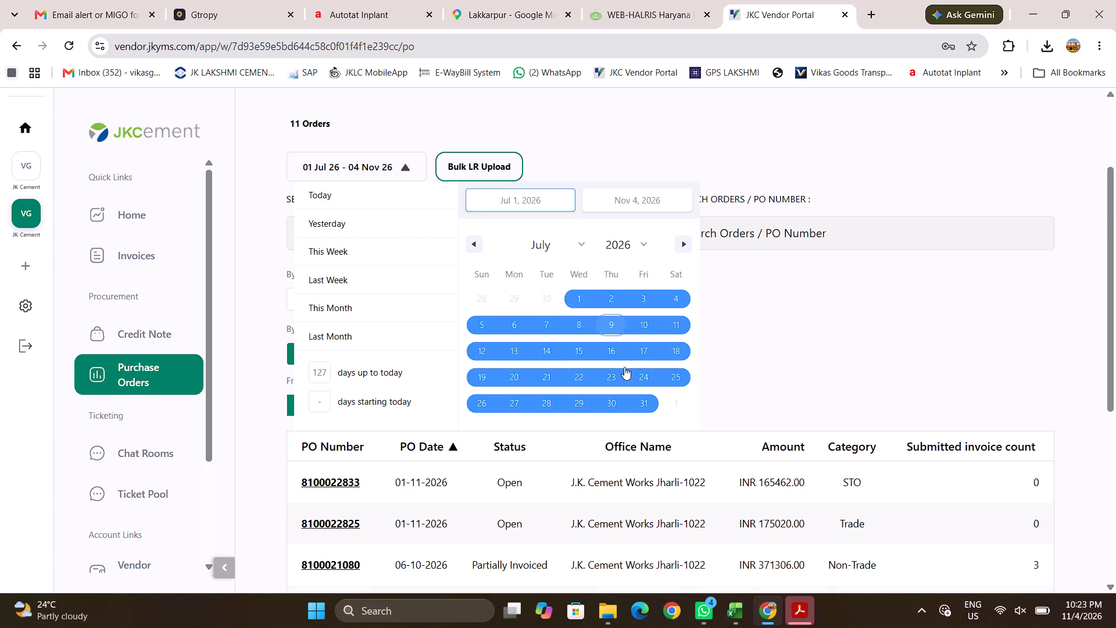
left_click(837, 324)
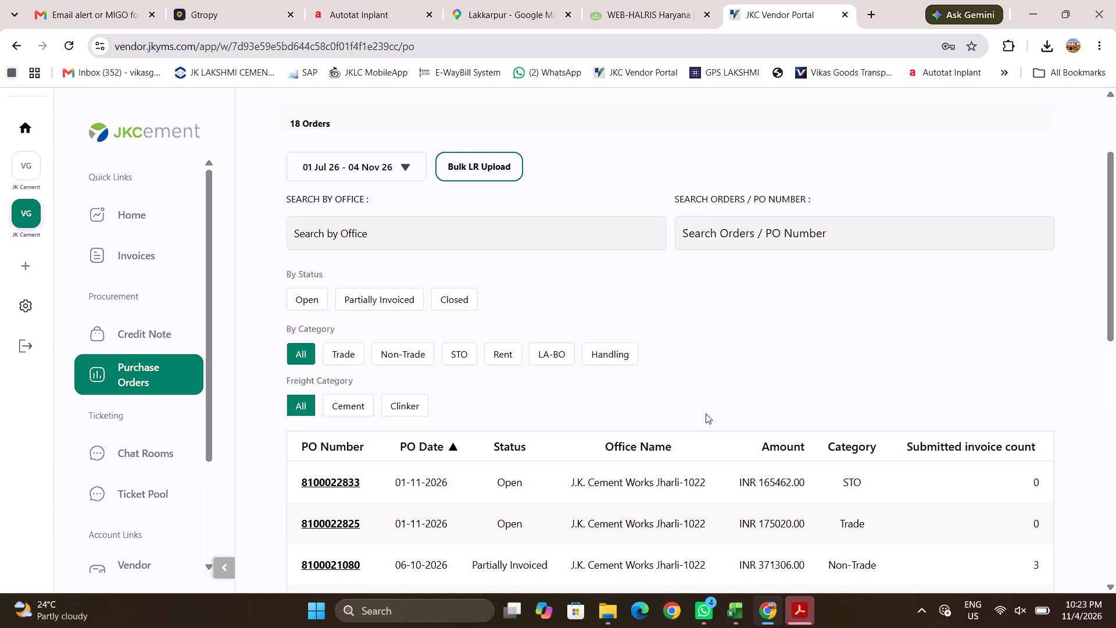
scroll(706, 413, "down", 3)
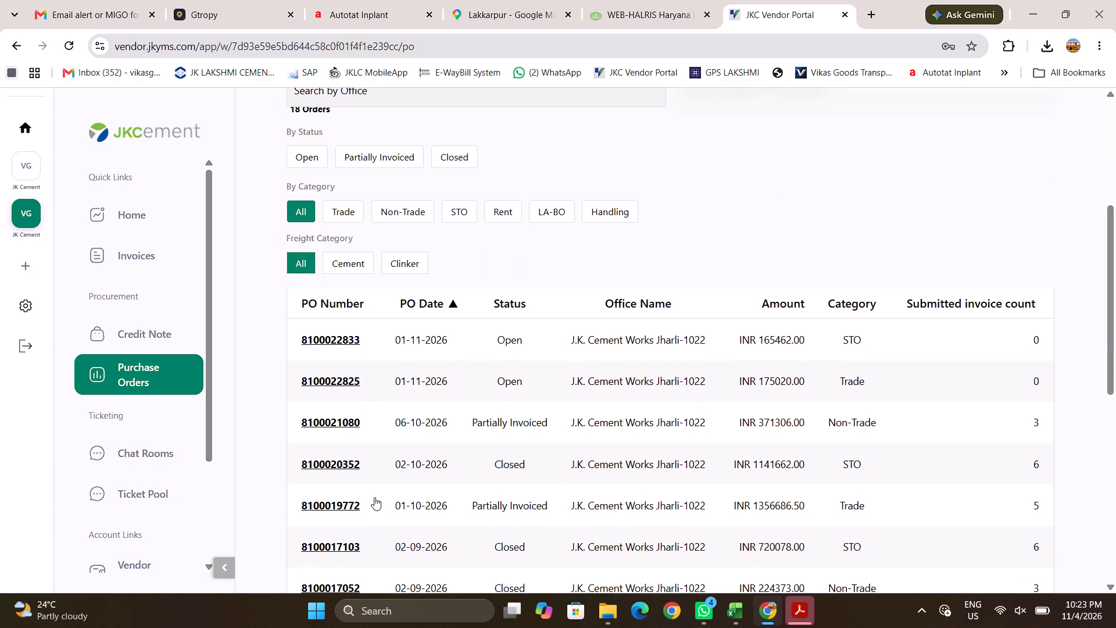
left_click(345, 511)
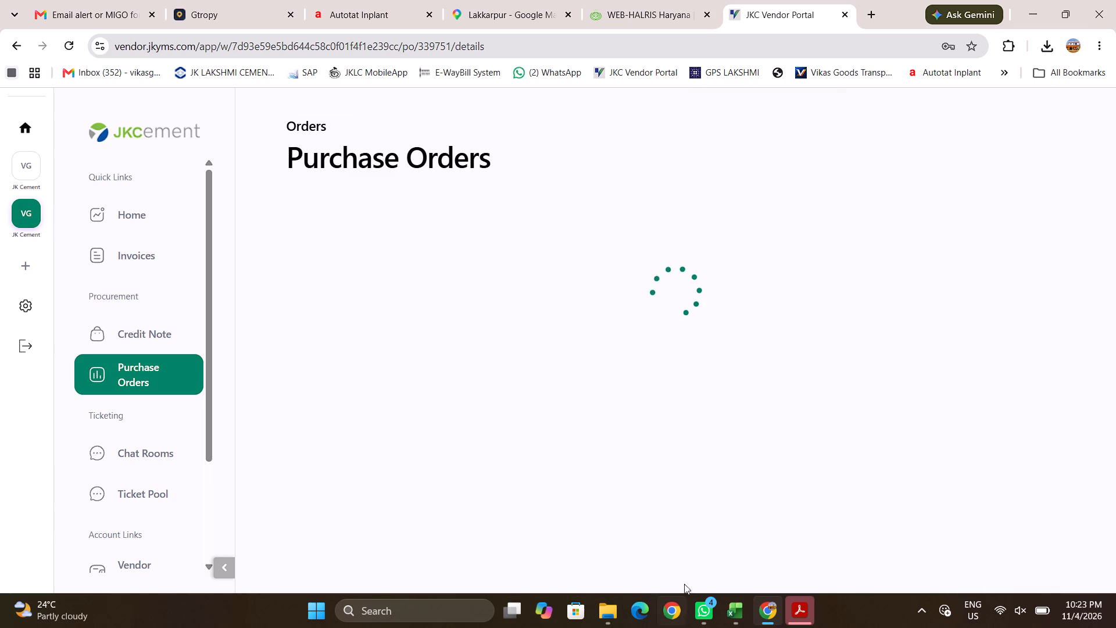
Close the Adobe Acrobat window that is running in the background.
right_click(801, 597)
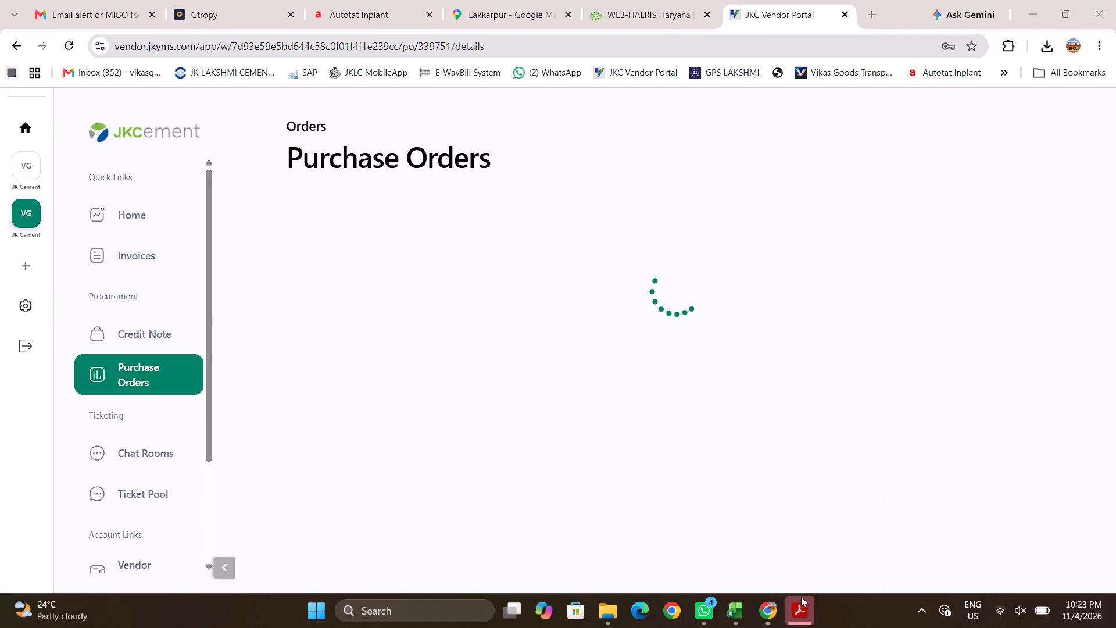
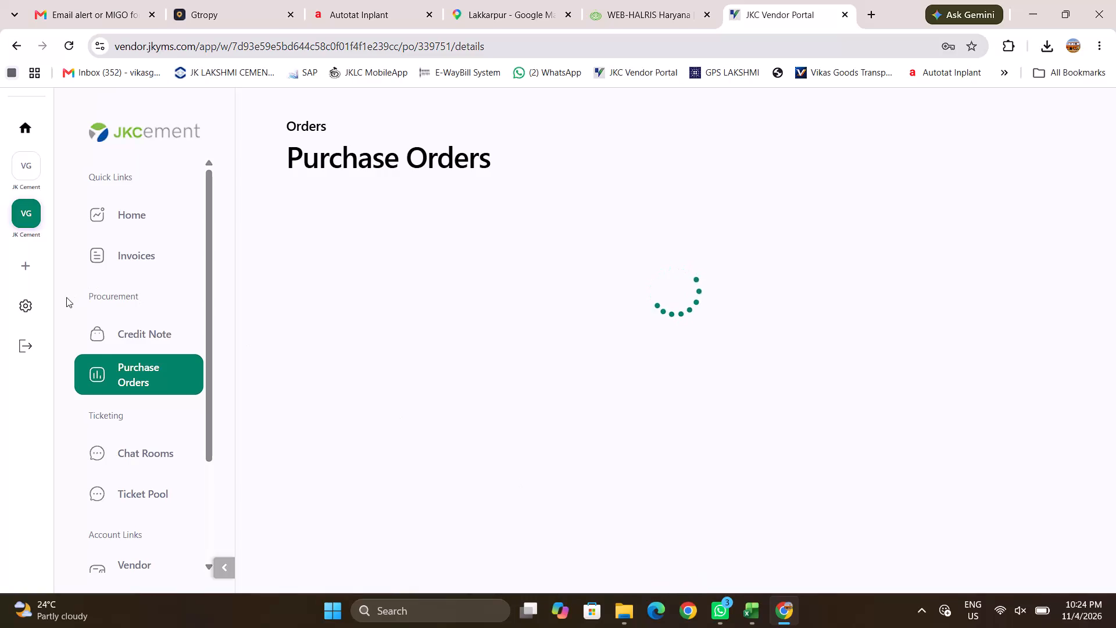
Return to the purchase orders list and set its date range to start on 1 July 2026, moving on to the end date's month.
left_click(110, 367)
scroll(359, 399, "down", 1)
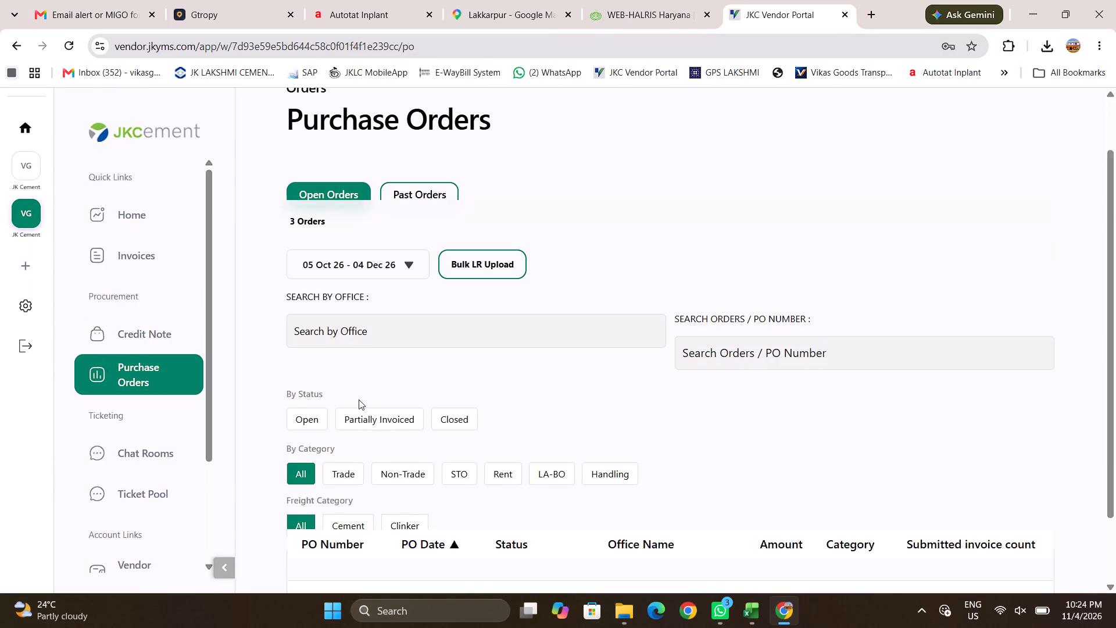
scroll(359, 399, "down", 3)
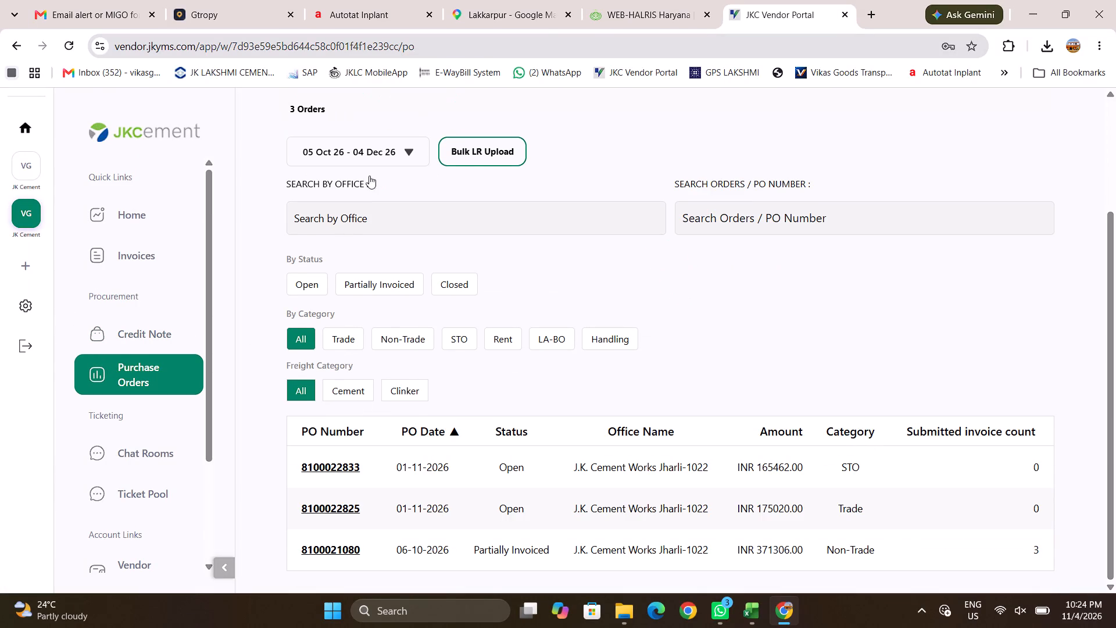
left_click(369, 150)
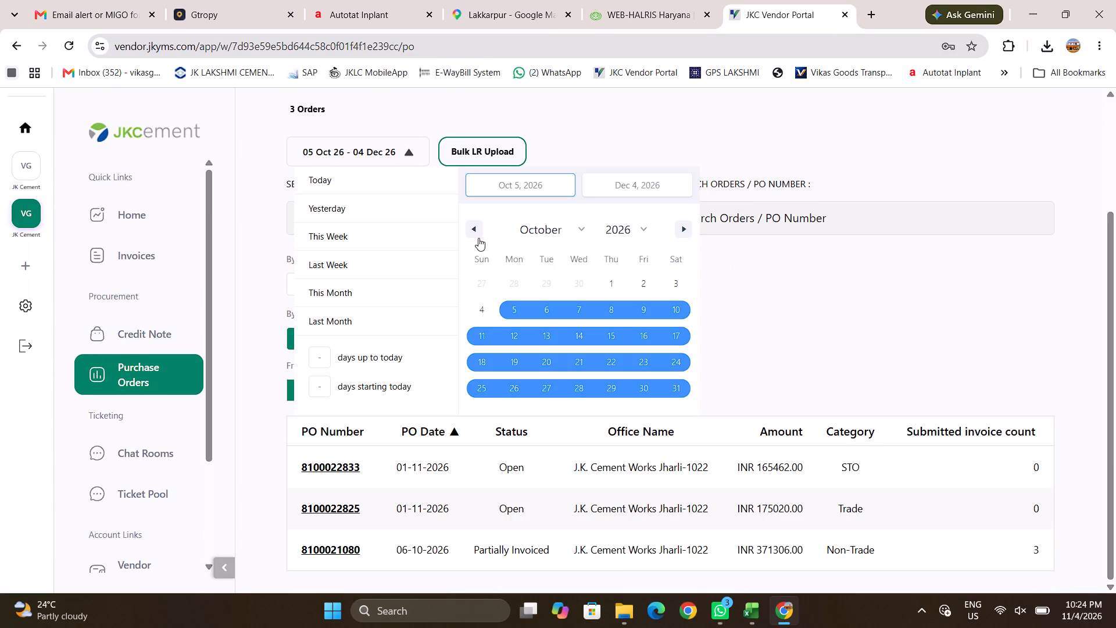
triple_click(478, 237)
left_click(566, 277)
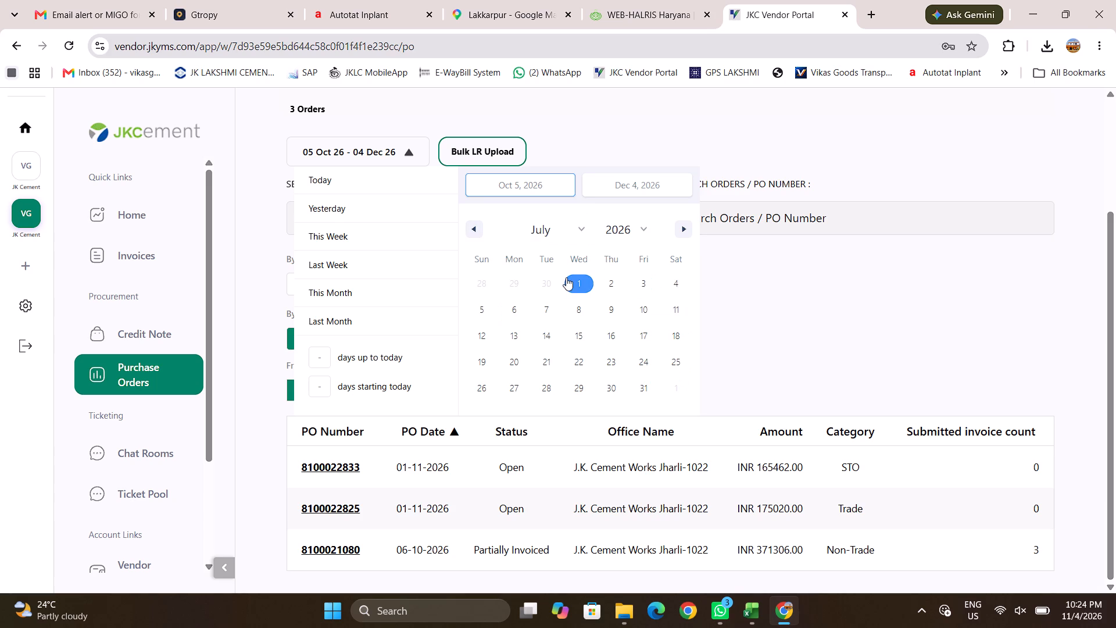
triple_click(683, 238)
left_click(683, 238)
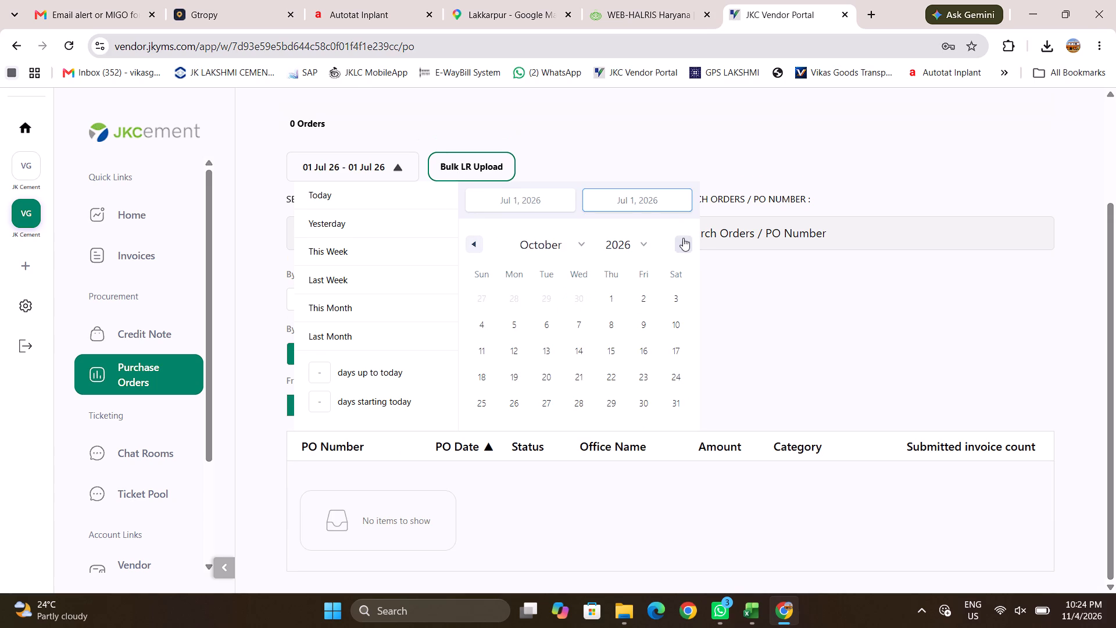
Complete the purchase orders date range as 1 July 2026 through 4 November 2026.
left_click(579, 299)
left_click(834, 363)
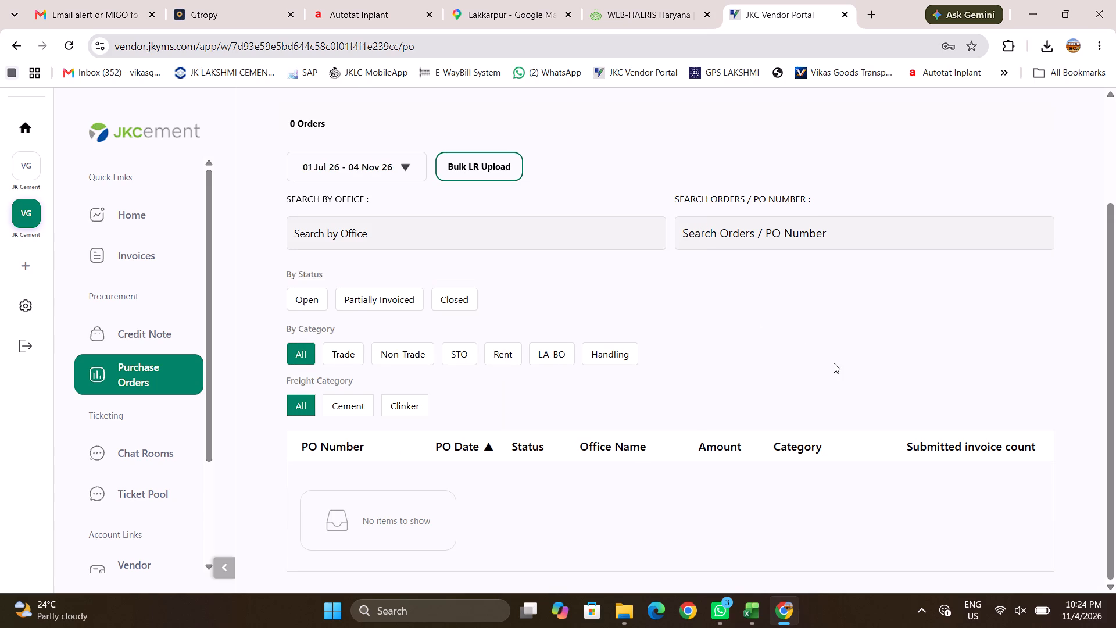
scroll(603, 451, "down", 3)
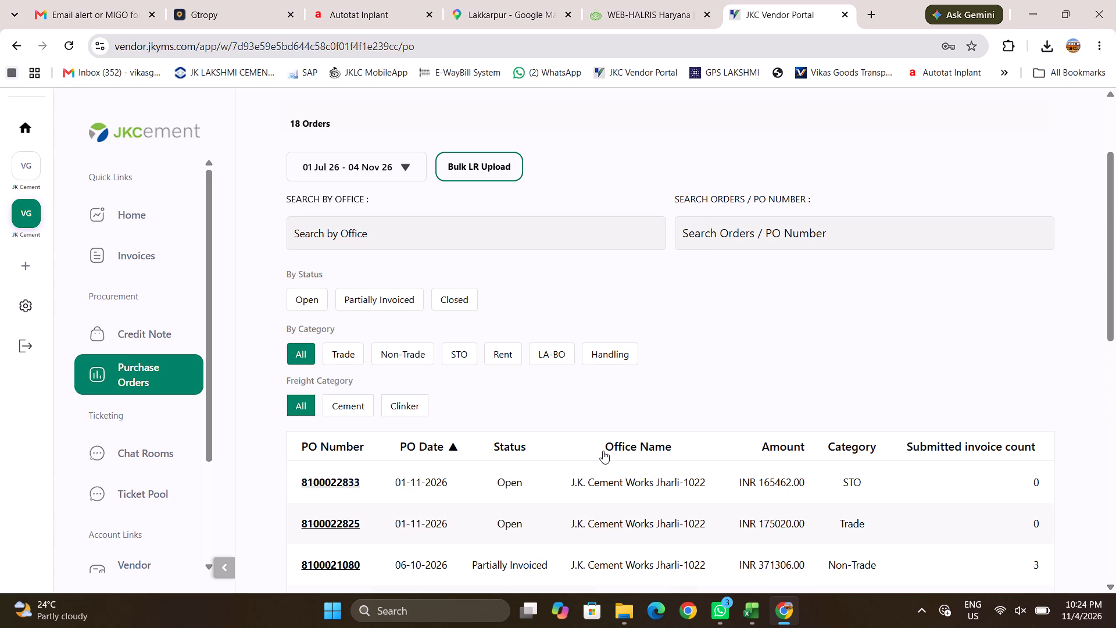
scroll(603, 451, "down", 4)
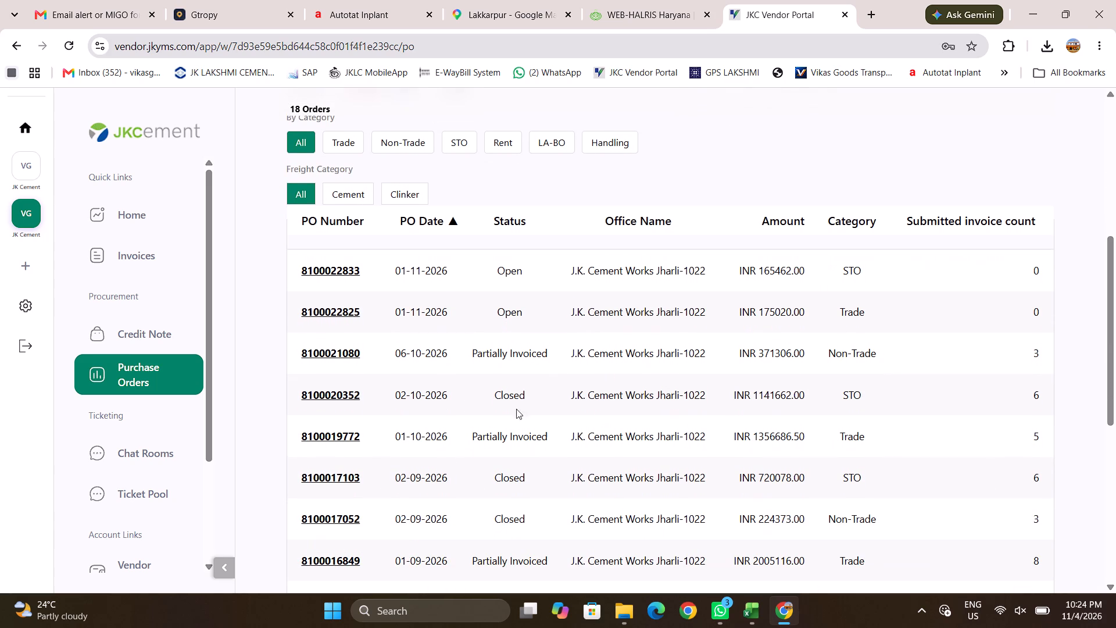
left_click(339, 421)
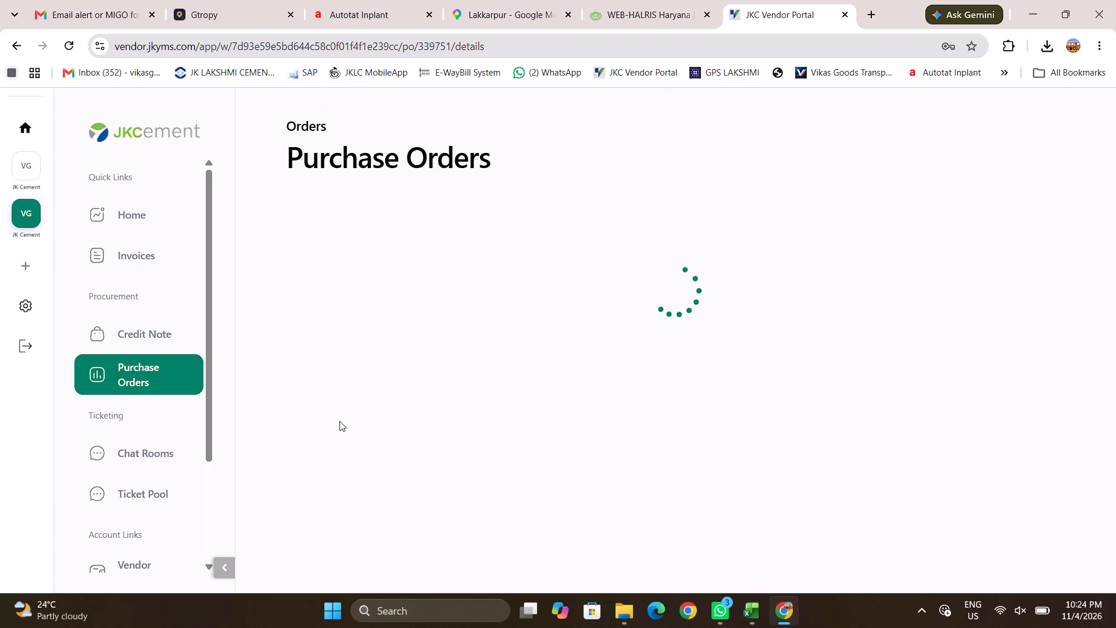
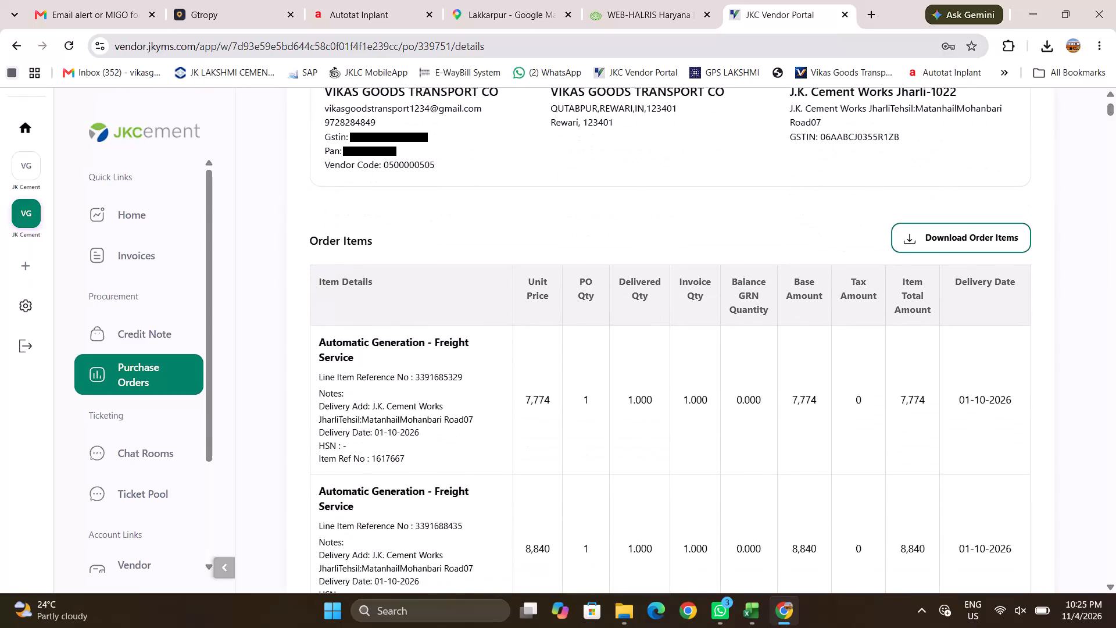
Filter the purchase order's GRN/SES list by the GRN Pending status.
scroll(339, 421, "down", 4)
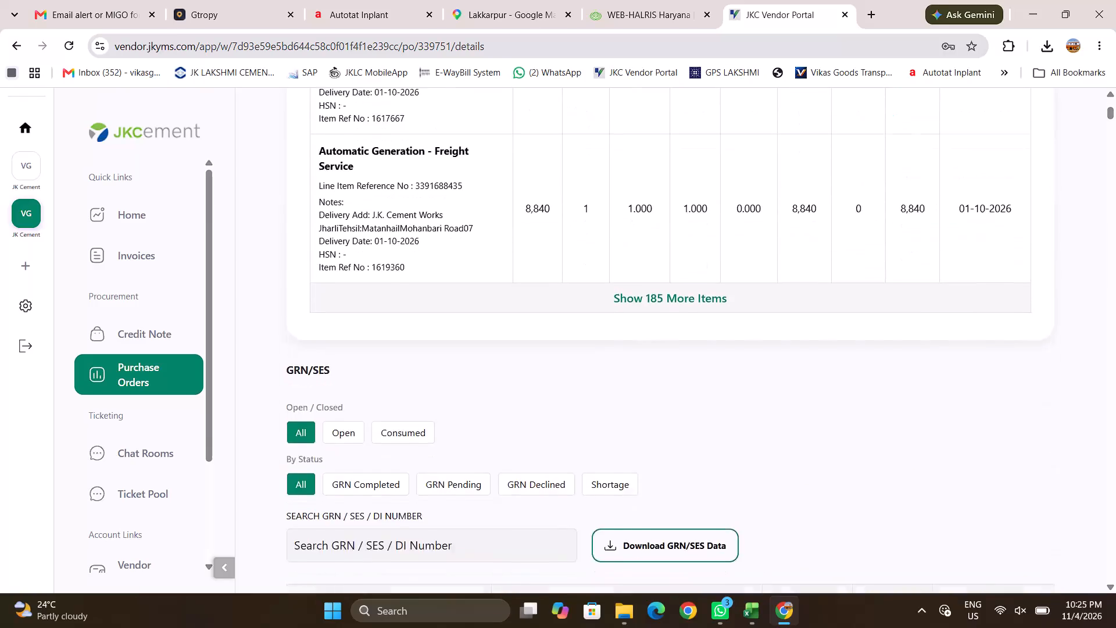
scroll(339, 421, "down", 1)
left_click(464, 331)
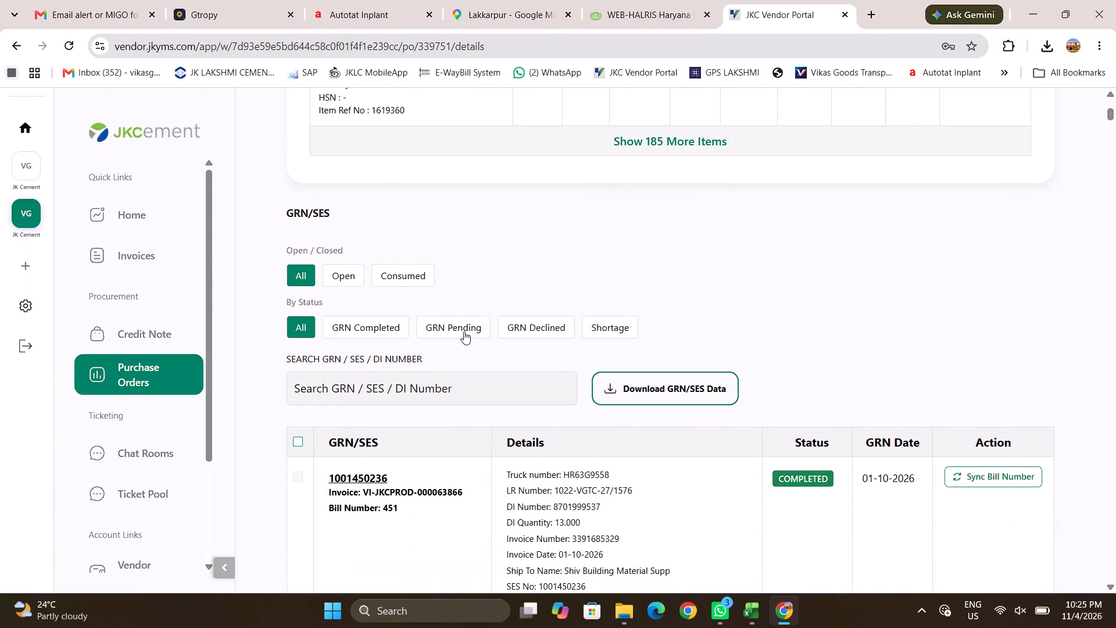
Examine the pending GRN/SES entries, including their truck, LR and invoice details and GRN dates.
scroll(492, 549, "down", 2)
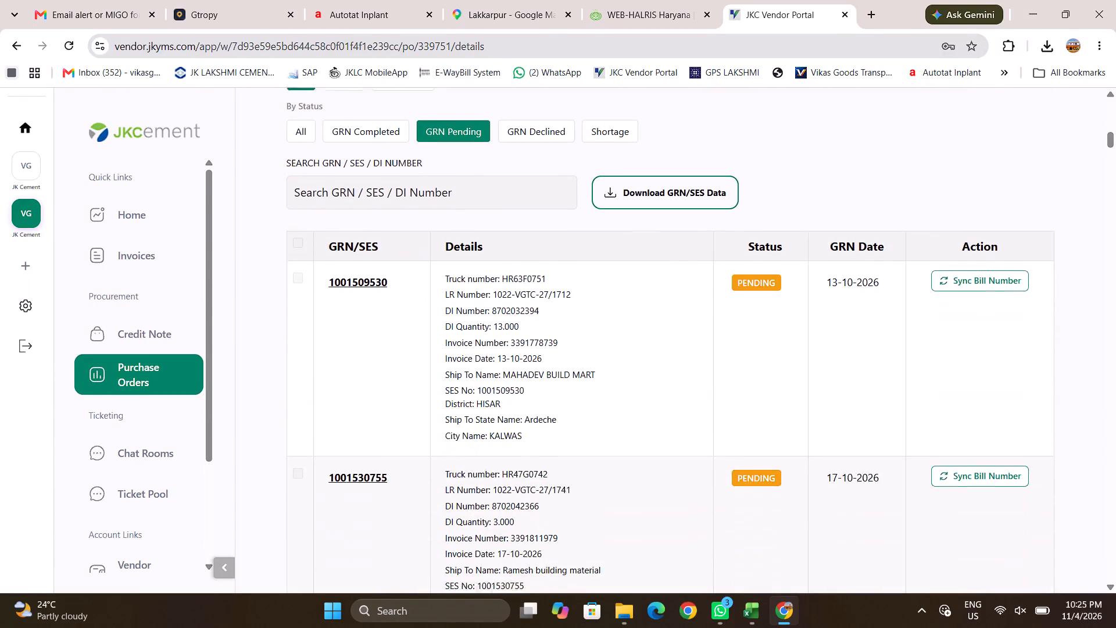
scroll(492, 549, "down", 7)
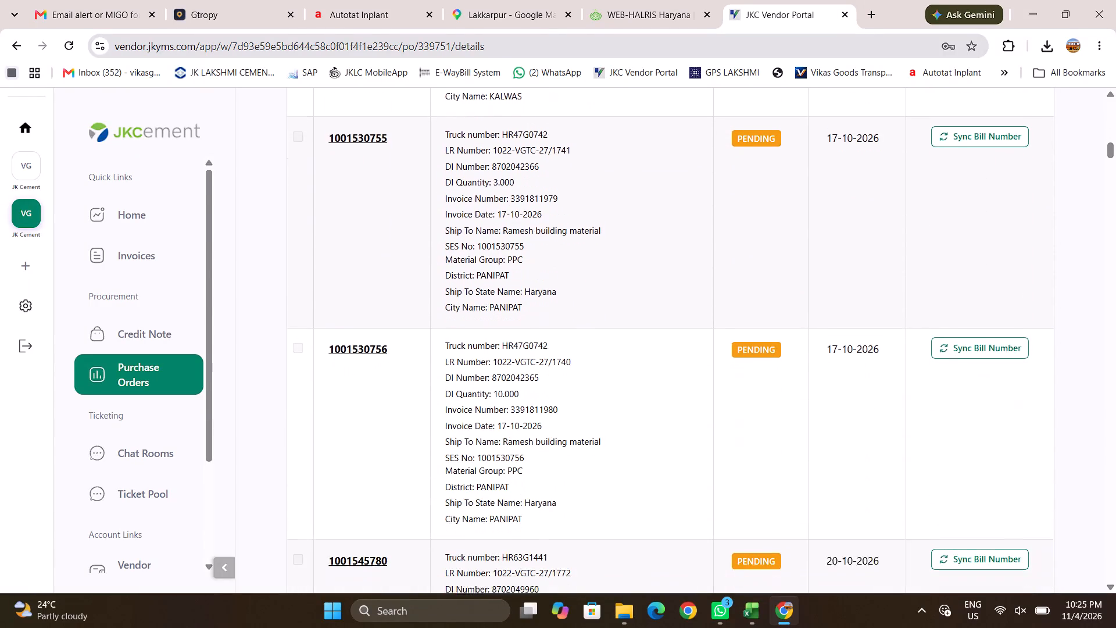
scroll(492, 549, "down", 4)
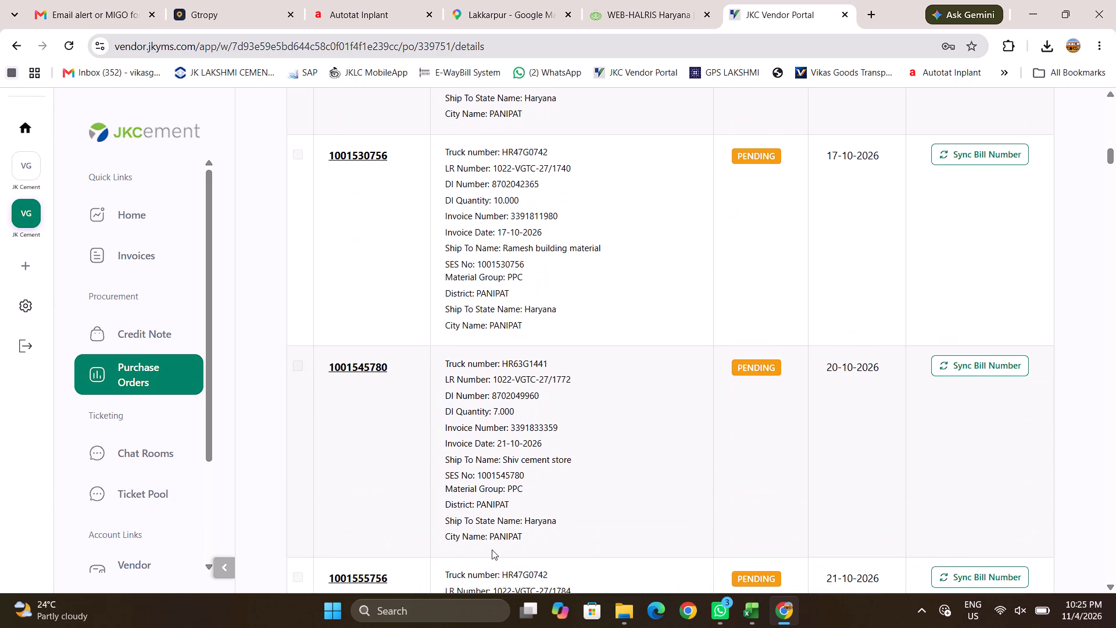
scroll(492, 549, "down", 6)
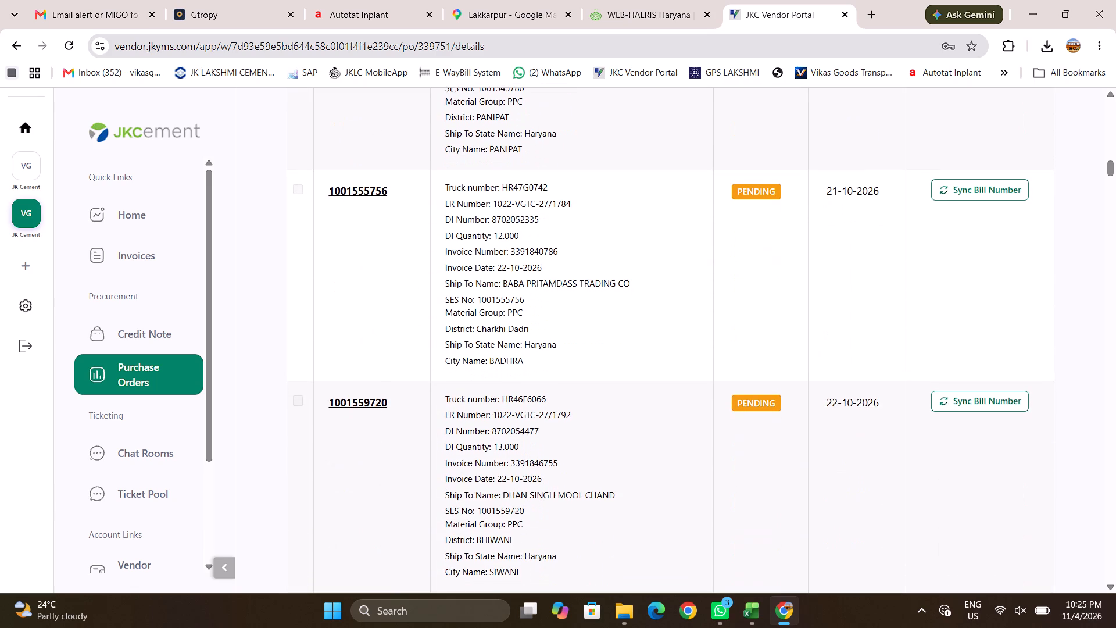
scroll(492, 549, "down", 6)
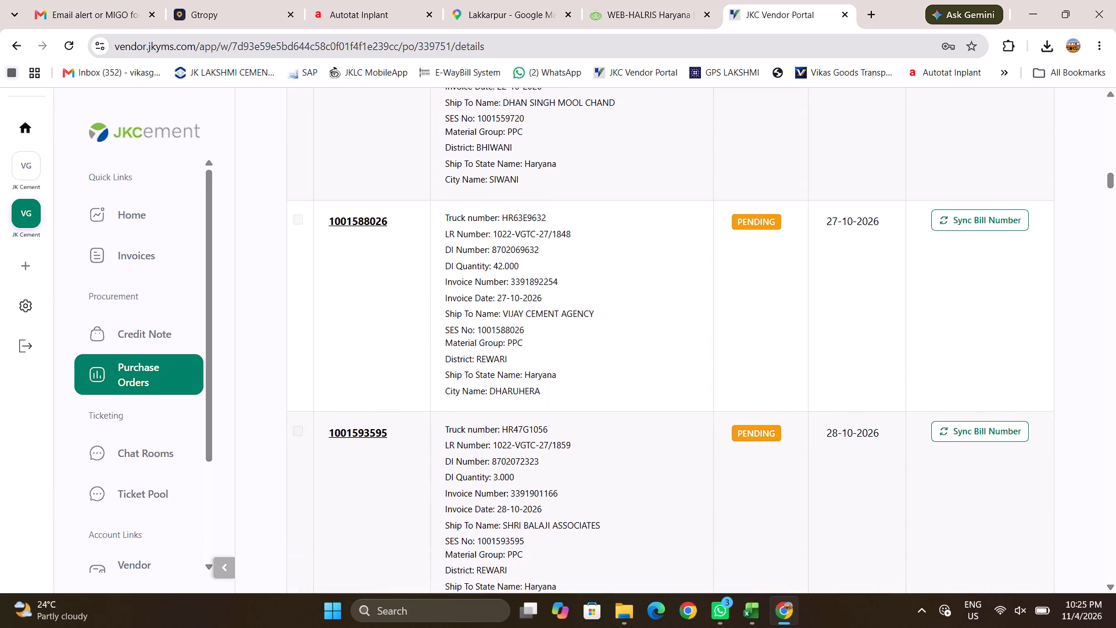
scroll(492, 549, "down", 7)
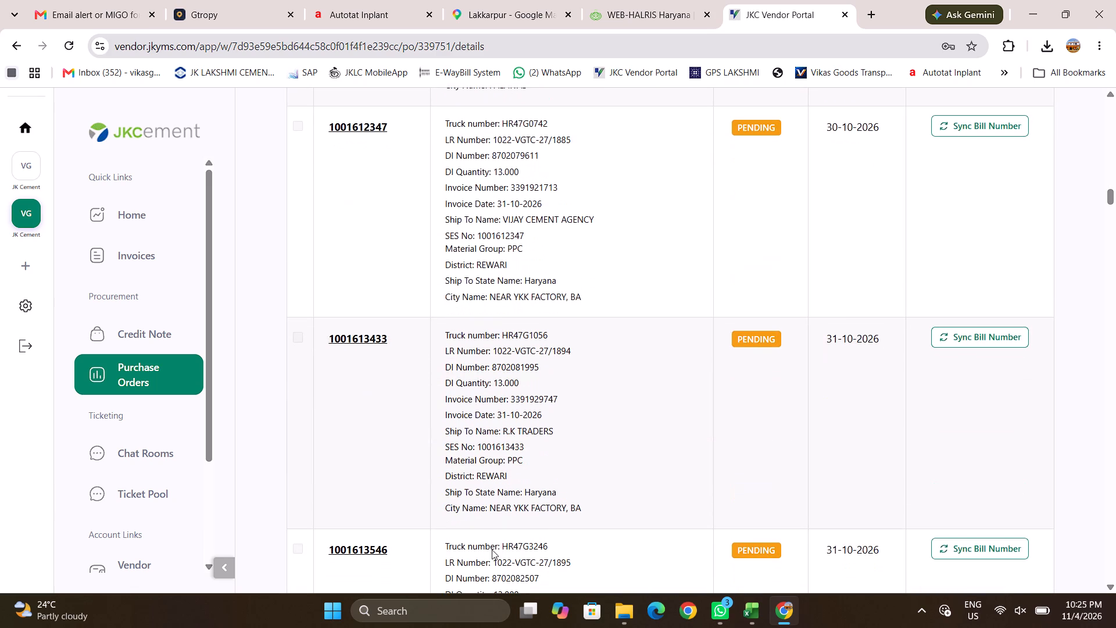
scroll(492, 549, "down", 4)
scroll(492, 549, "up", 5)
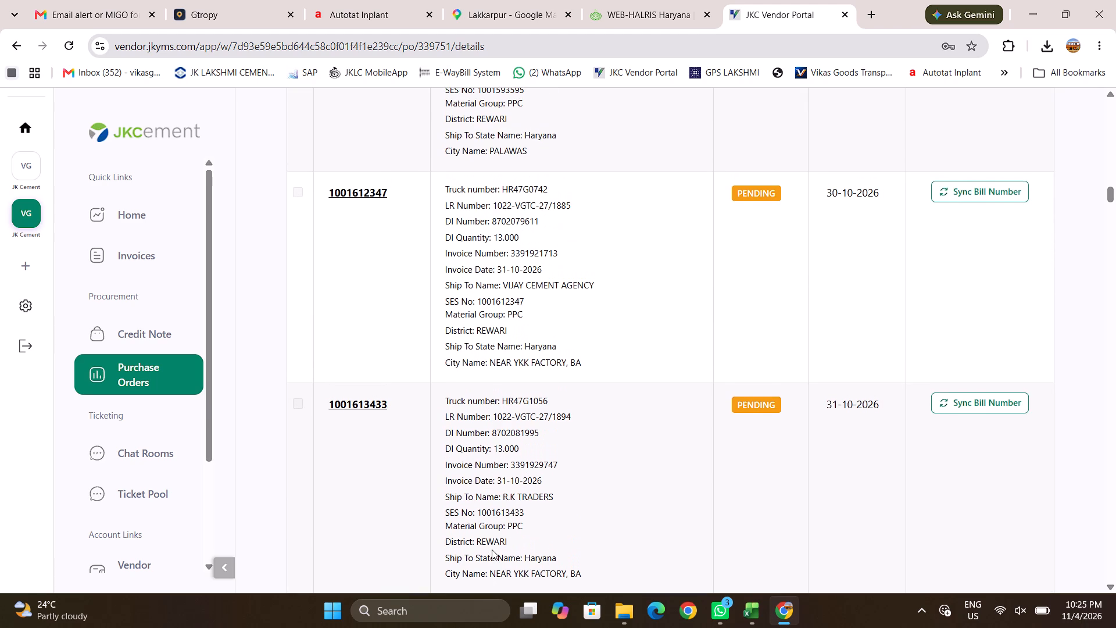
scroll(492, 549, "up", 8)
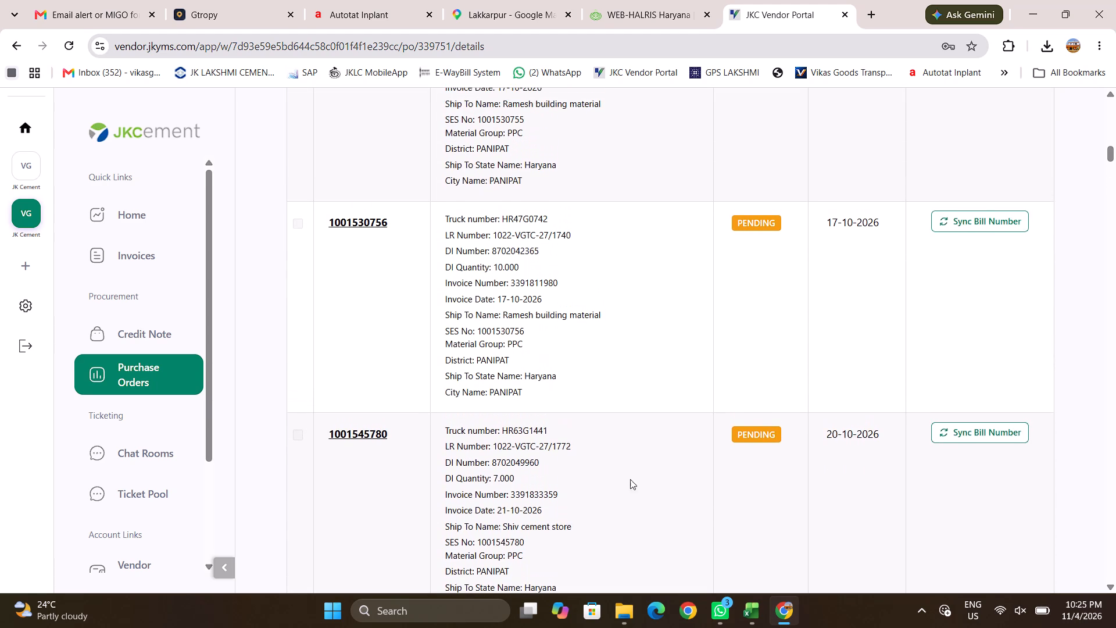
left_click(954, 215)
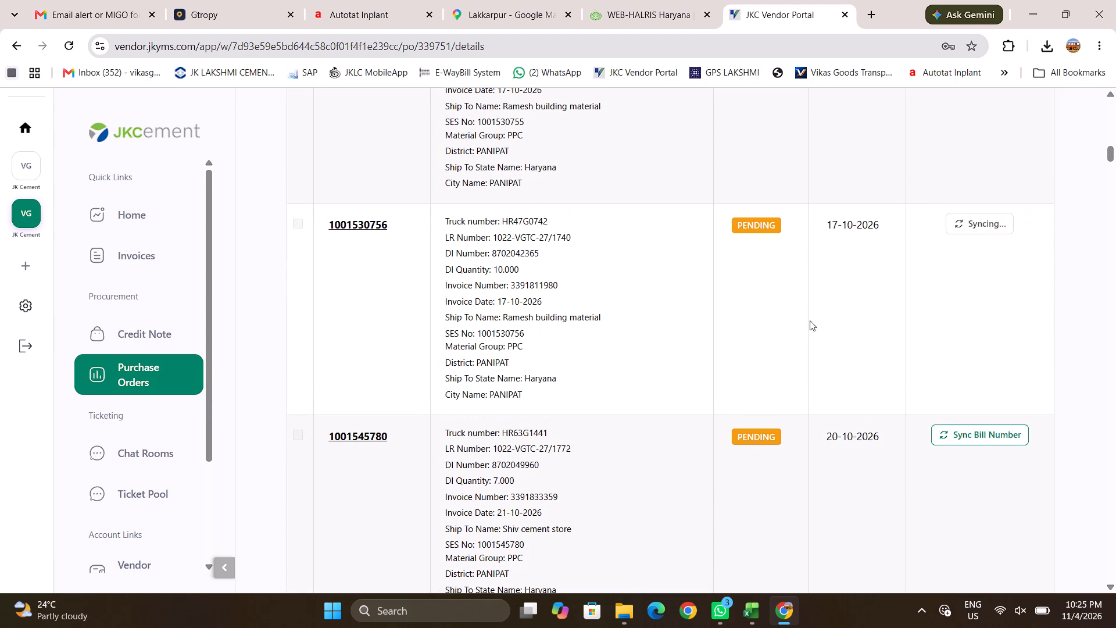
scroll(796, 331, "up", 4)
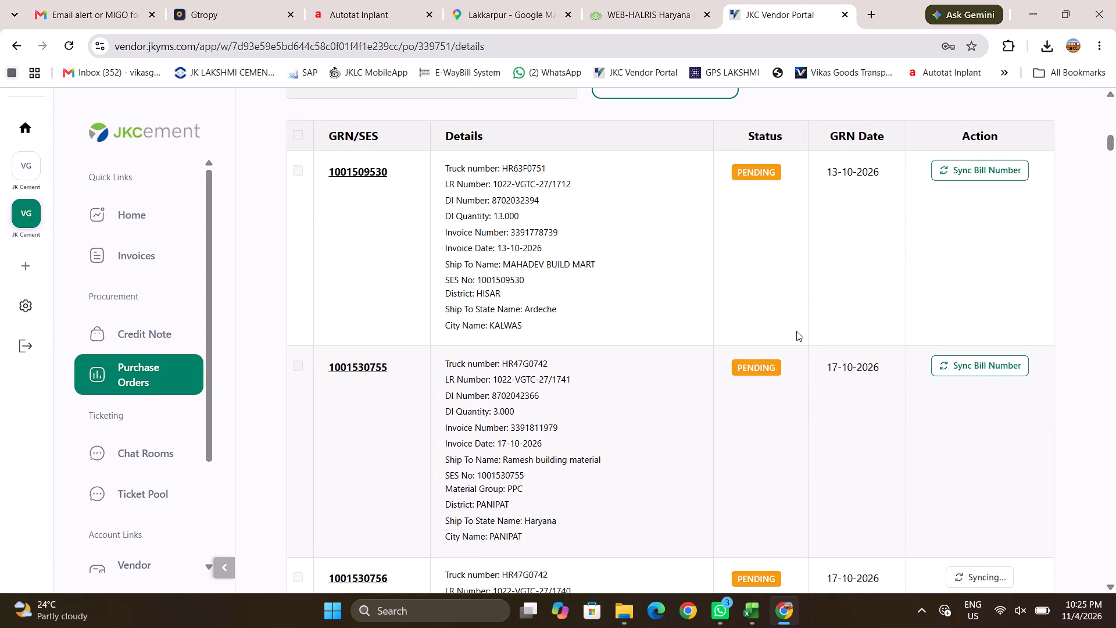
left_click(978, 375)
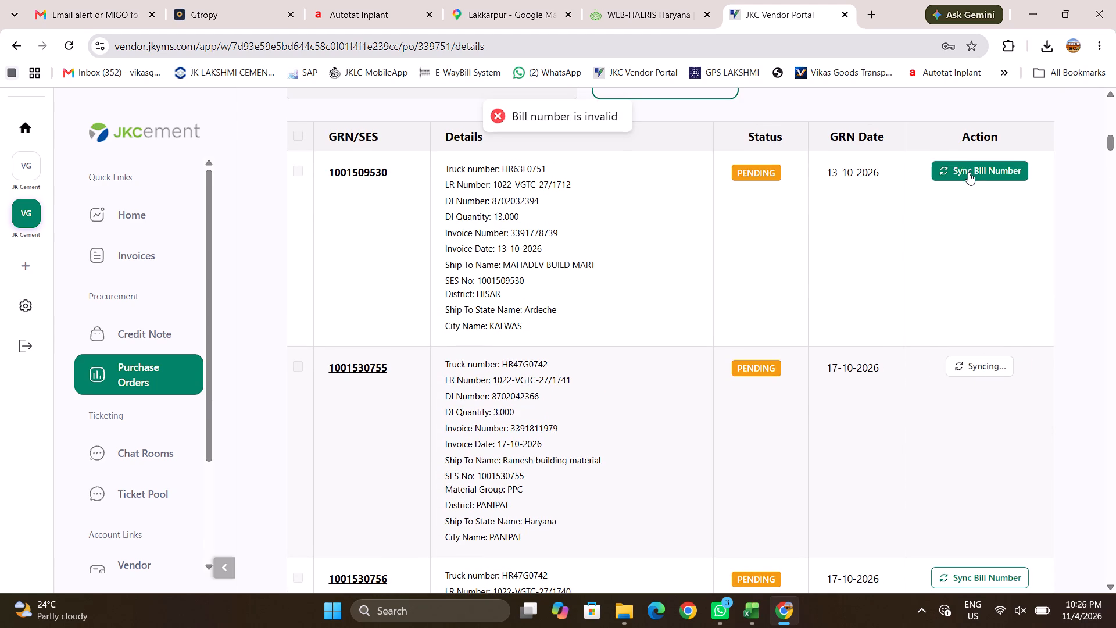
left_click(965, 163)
Check the GRN/SES list under the Shortage, GRN Declined and GRN Pending status filters.
scroll(850, 348, "down", 6)
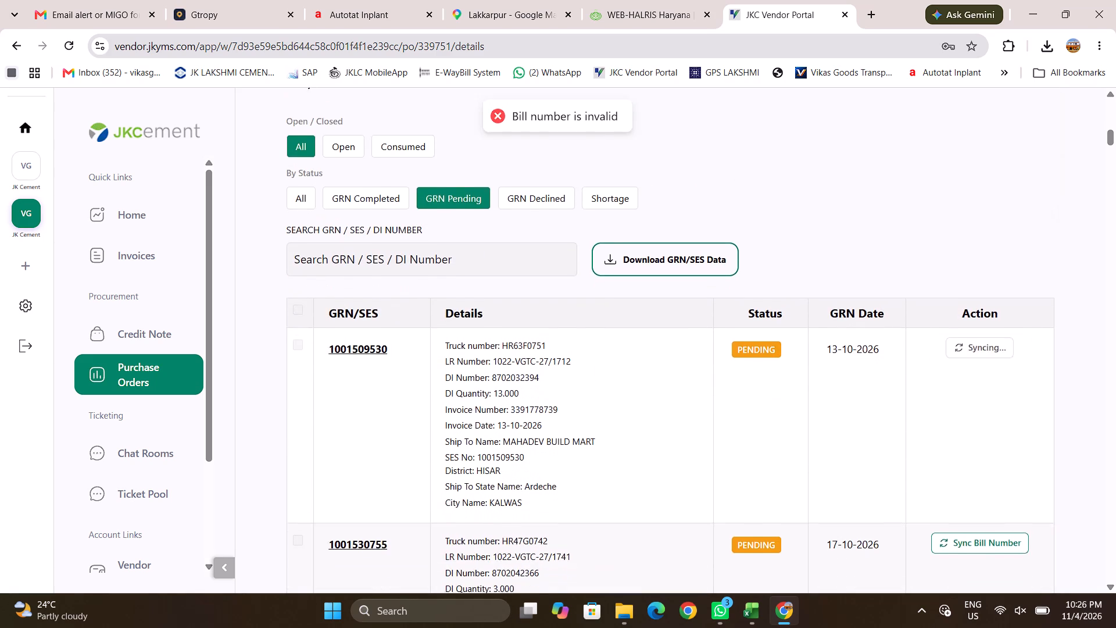
left_click(603, 181)
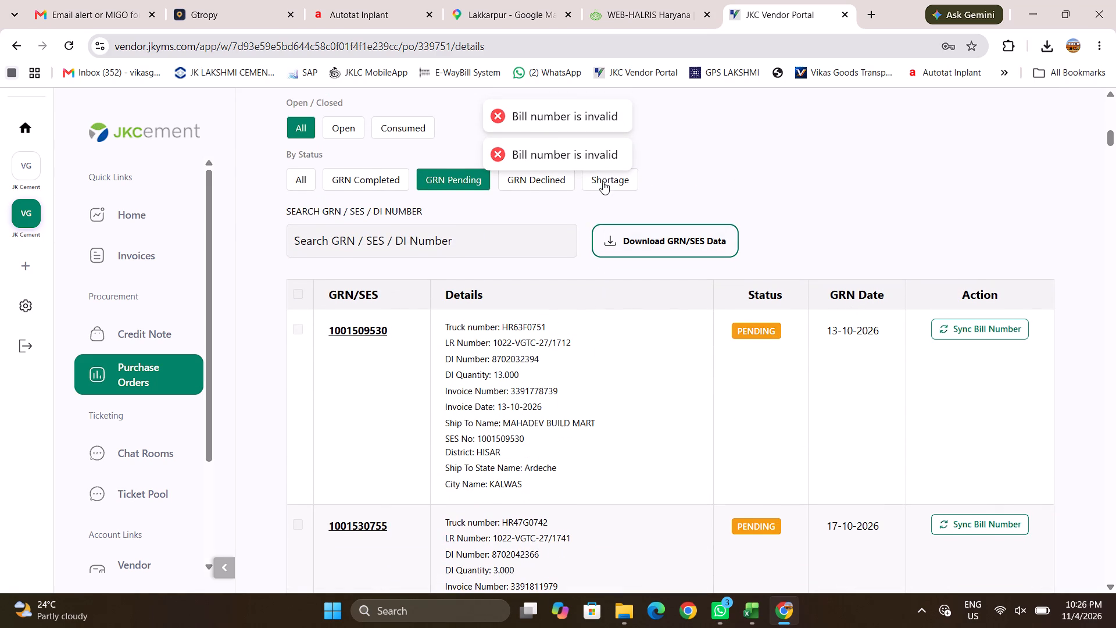
left_click(465, 185)
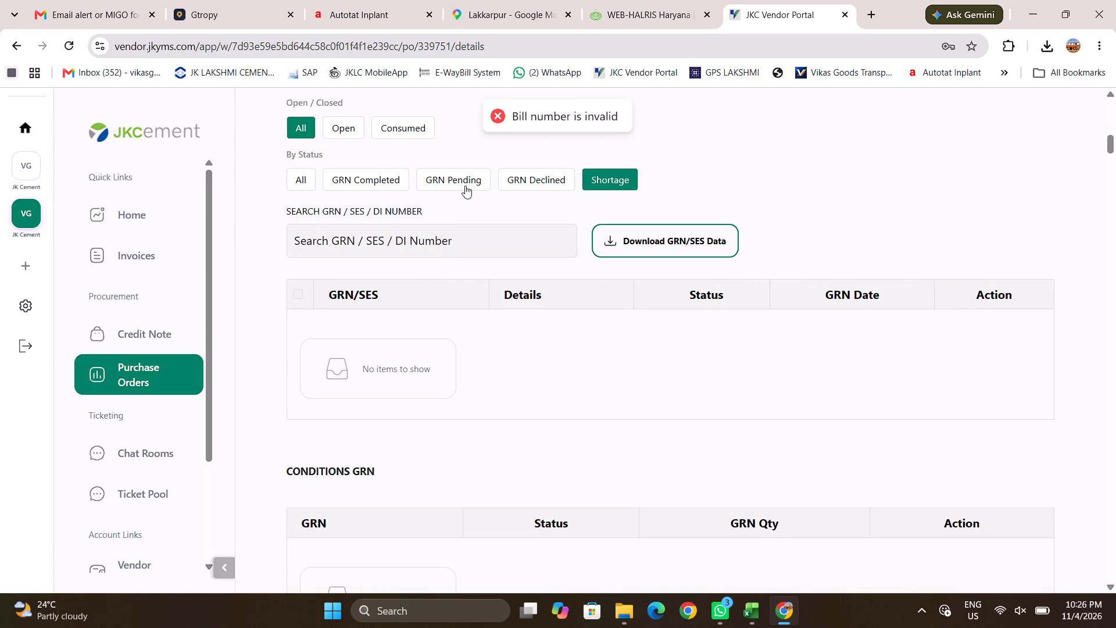
left_click(597, 186)
left_click(549, 188)
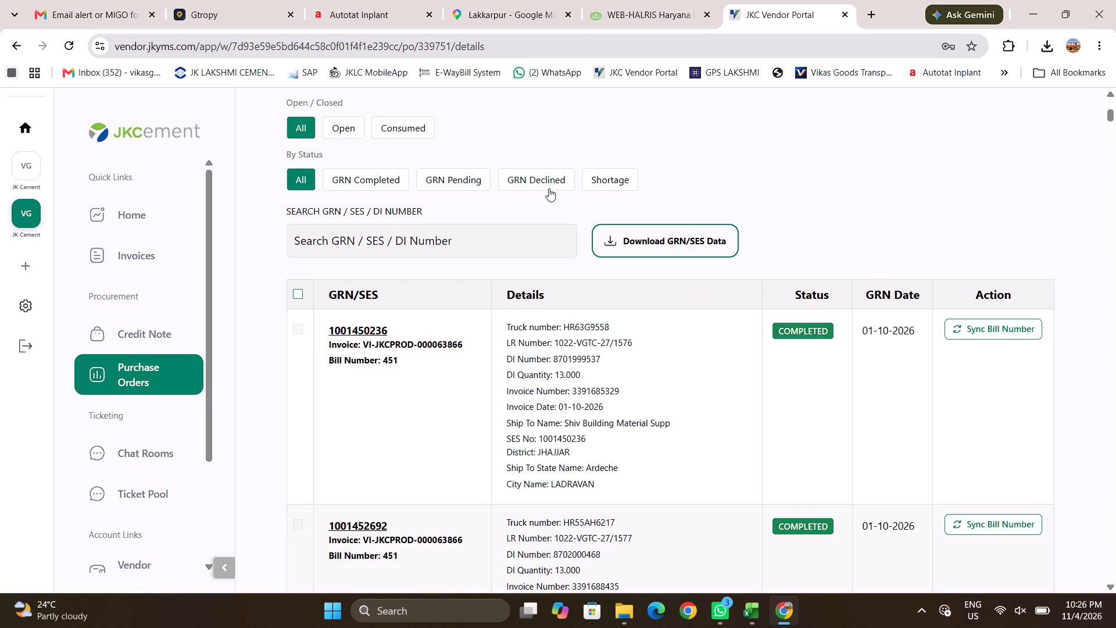
left_click(608, 181)
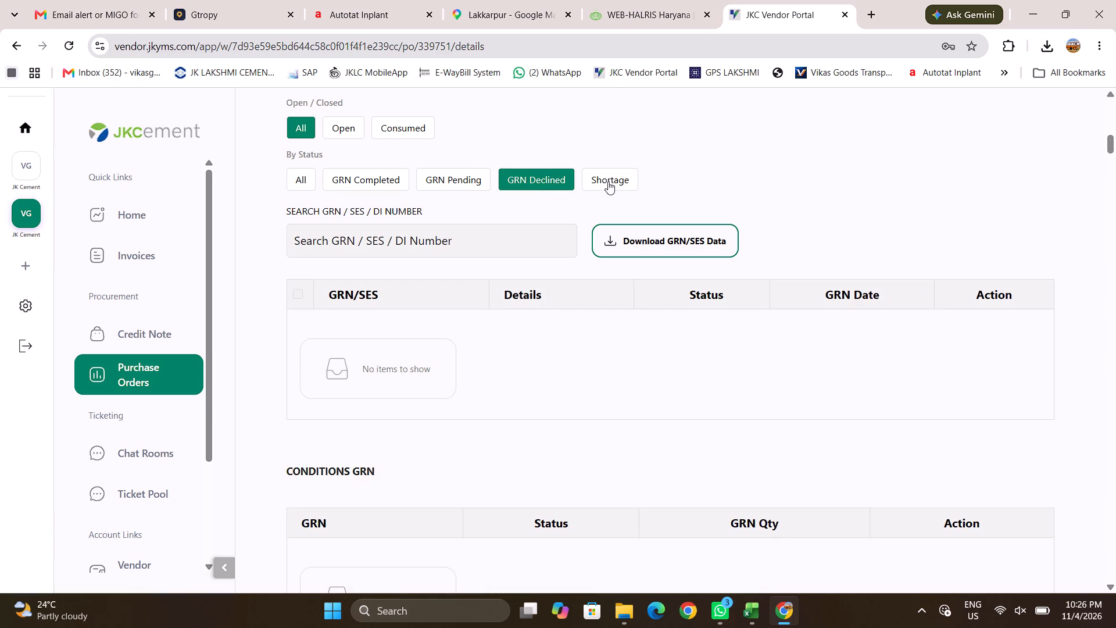
left_click(543, 184)
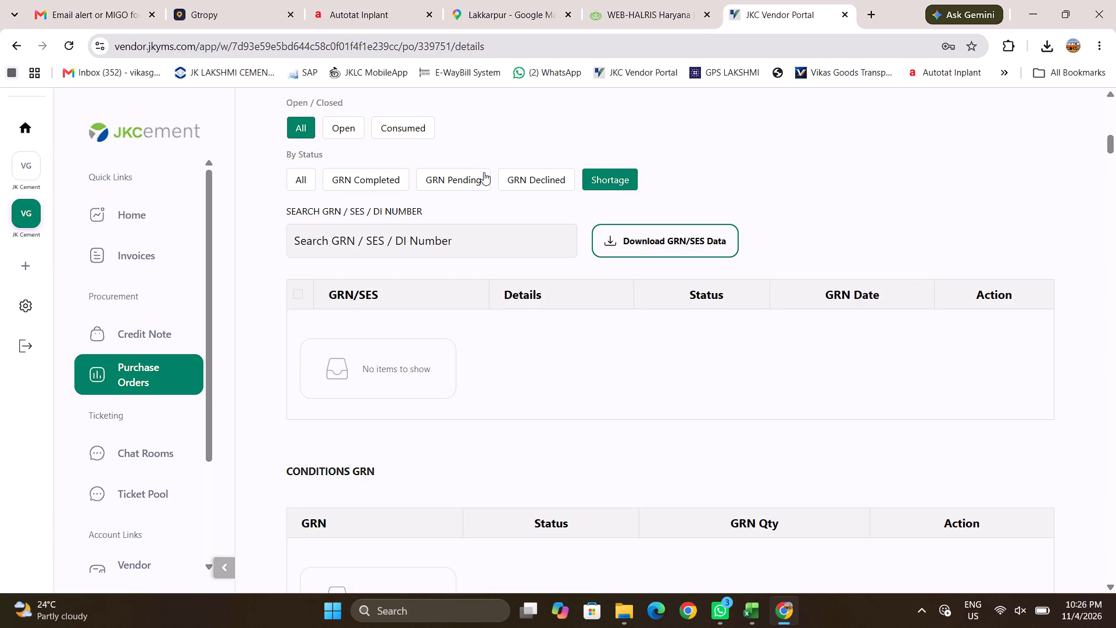
left_click(474, 176)
left_click(598, 180)
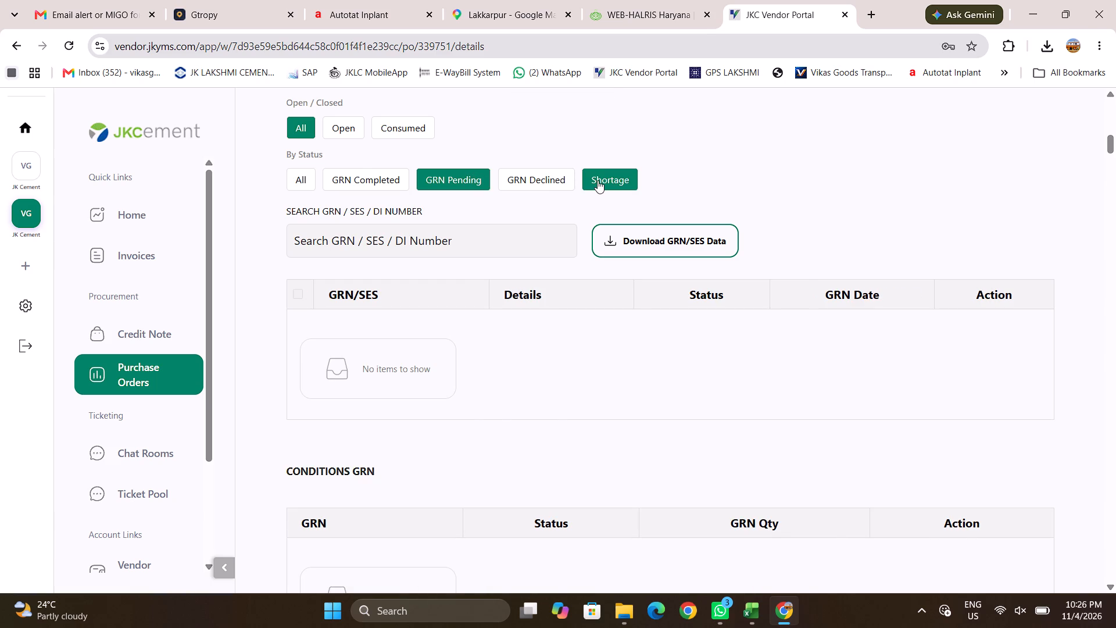
left_click(300, 187)
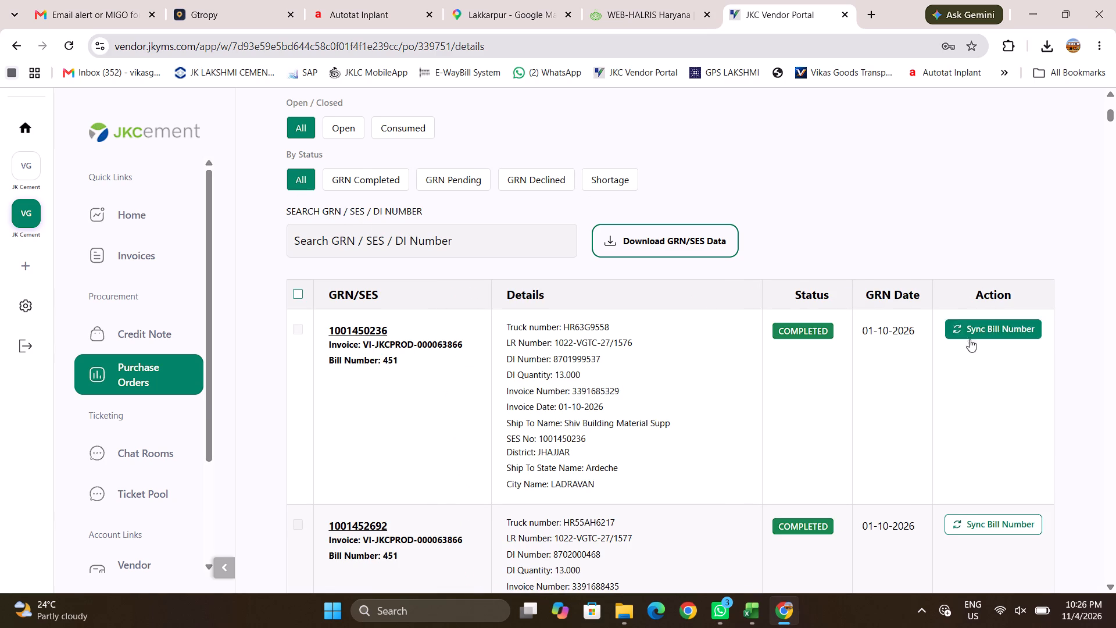
left_click(959, 328)
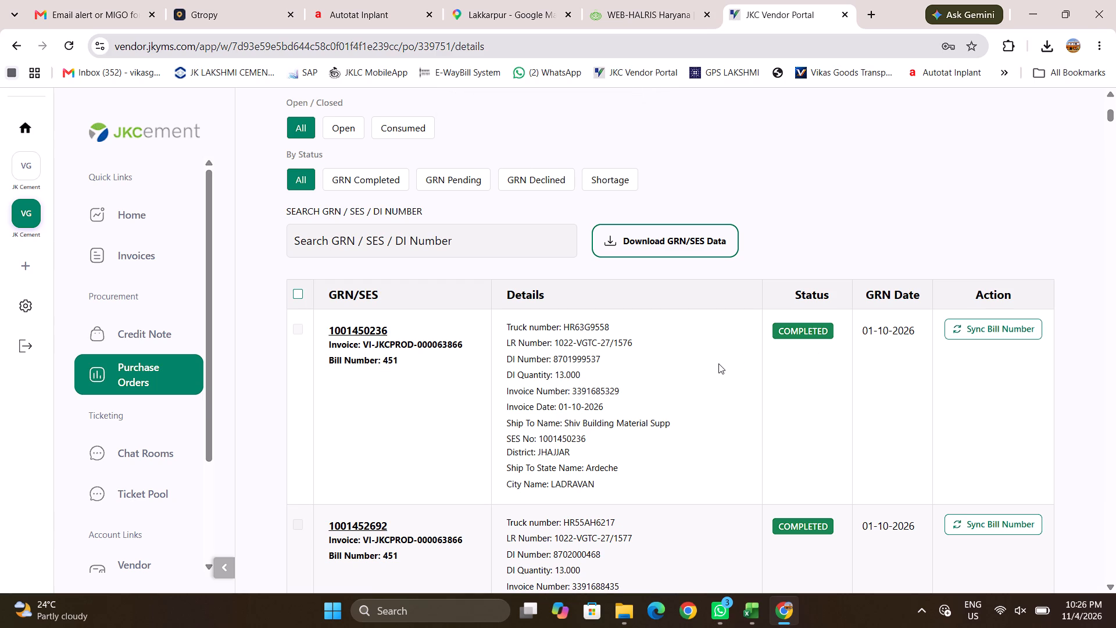
Select all available GRNs in the GRN/SES list at once and check which entries are included.
left_click(299, 294)
scroll(428, 226, "down", 1)
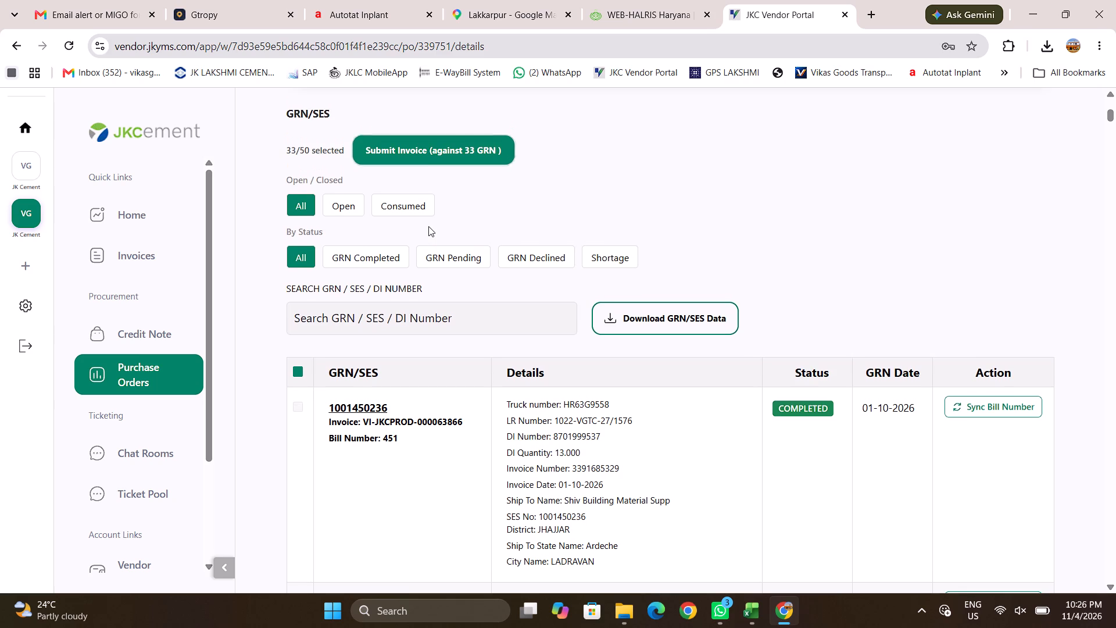
scroll(428, 226, "down", 2)
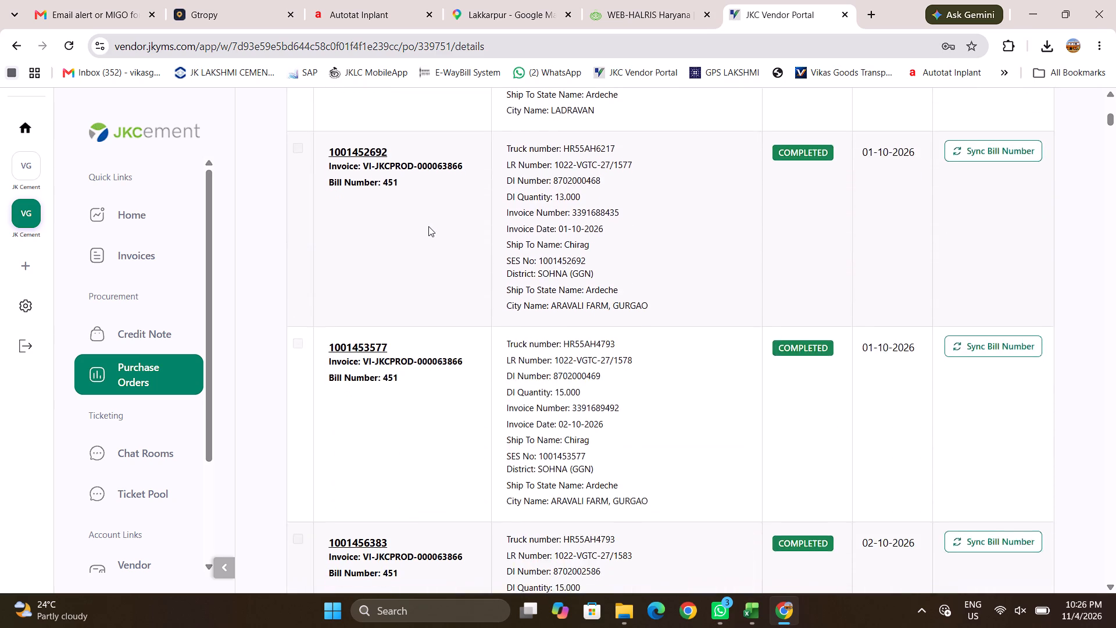
scroll(428, 226, "down", 7)
Start submitting an invoice against the selected GRNs so their GRN details open.
scroll(428, 226, "up", 3)
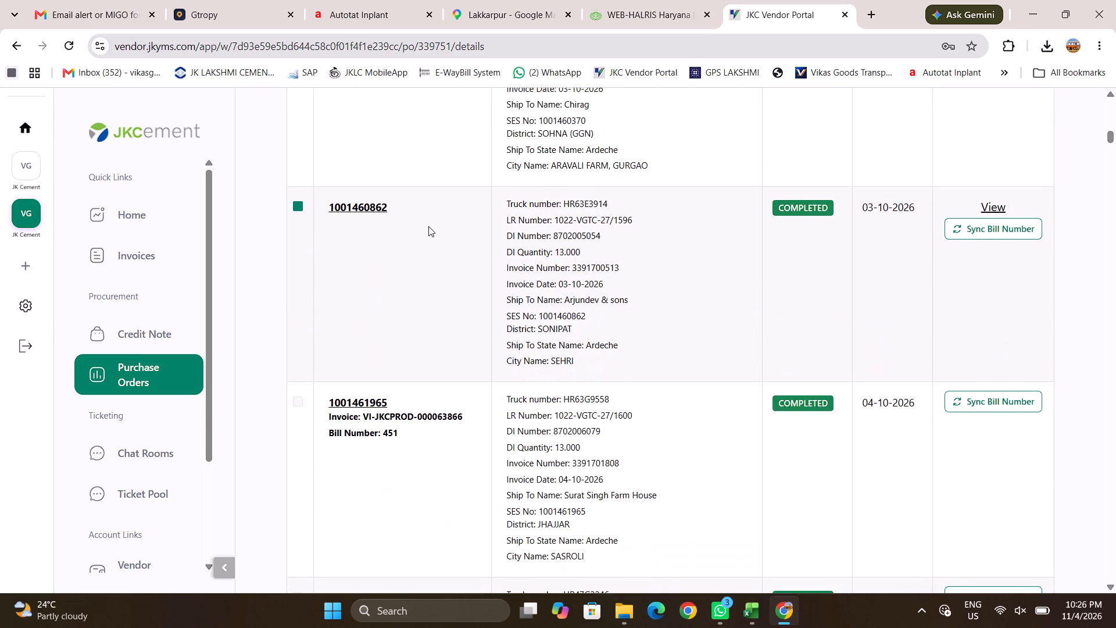
scroll(428, 226, "up", 2)
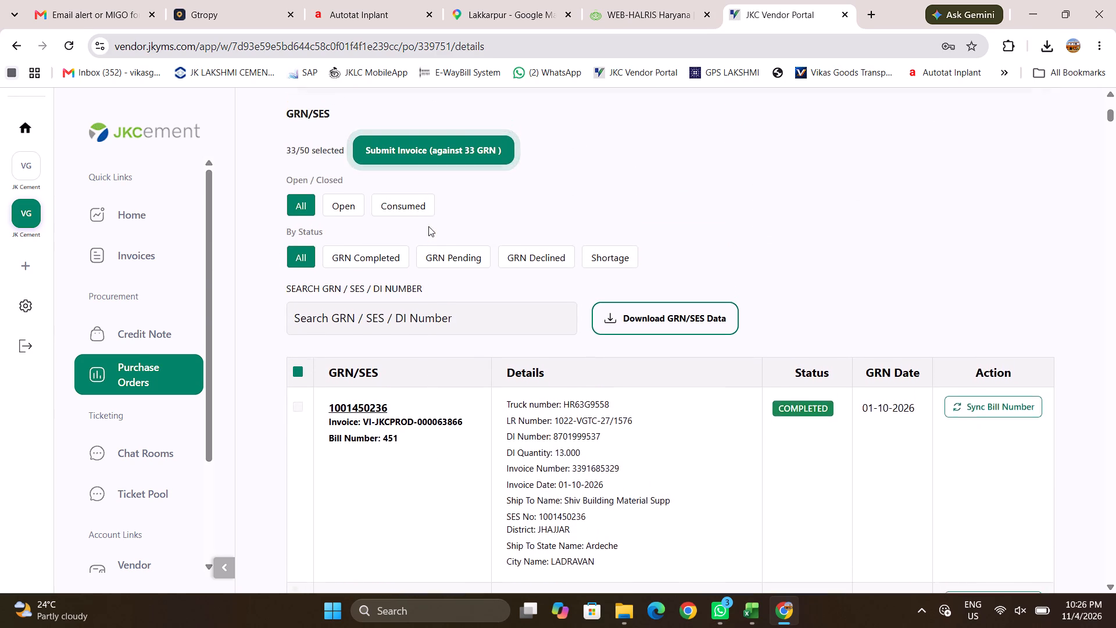
scroll(428, 226, "up", 1)
left_click(430, 163)
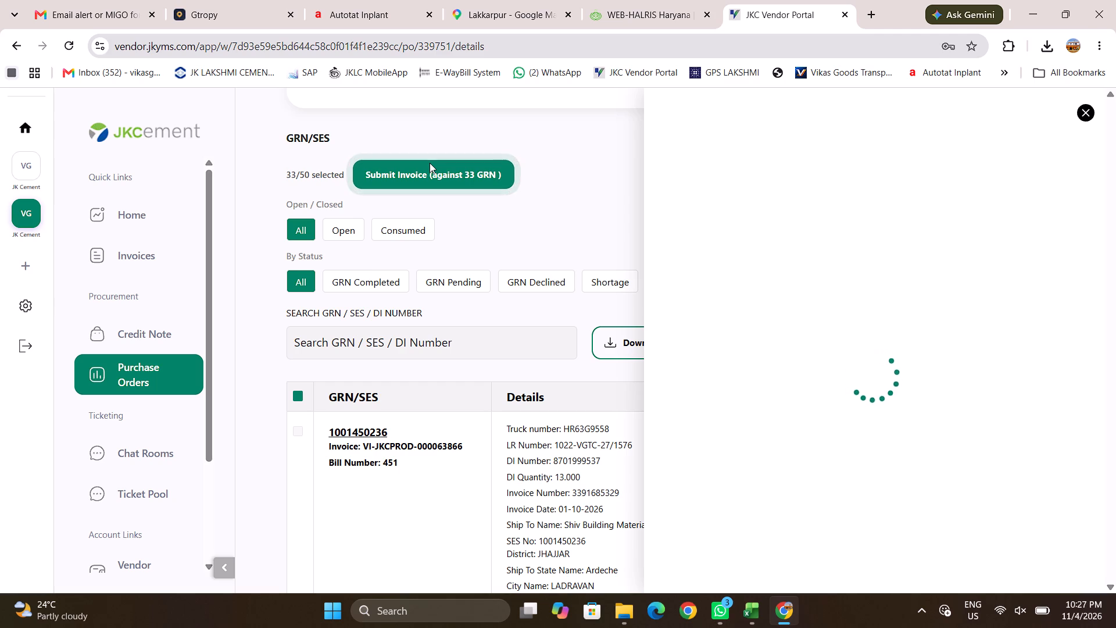
left_click(430, 163)
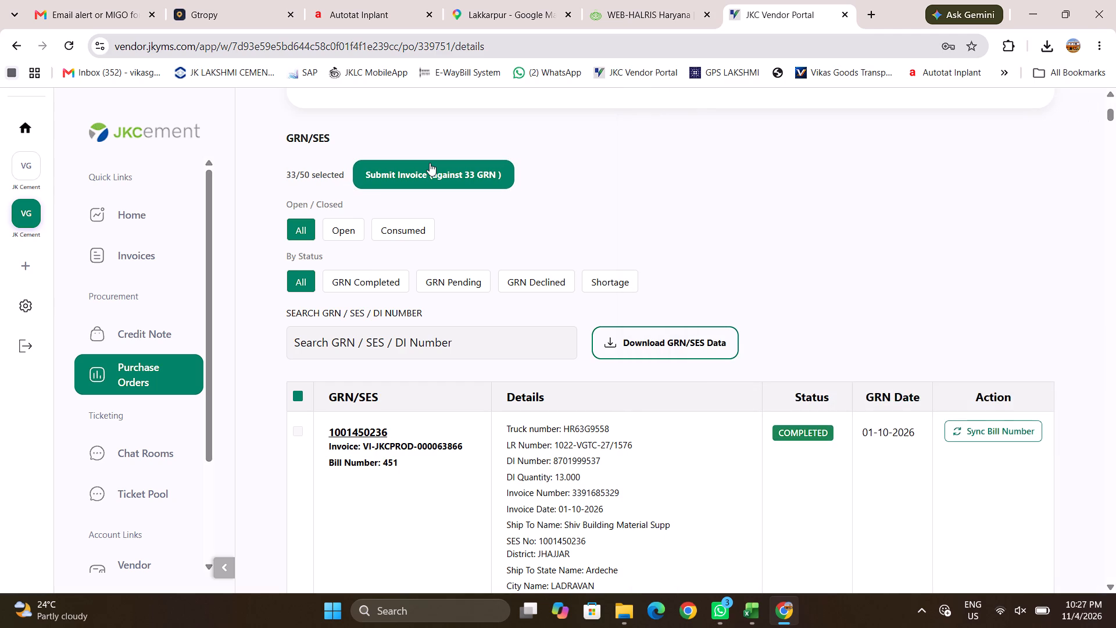
left_click(416, 179)
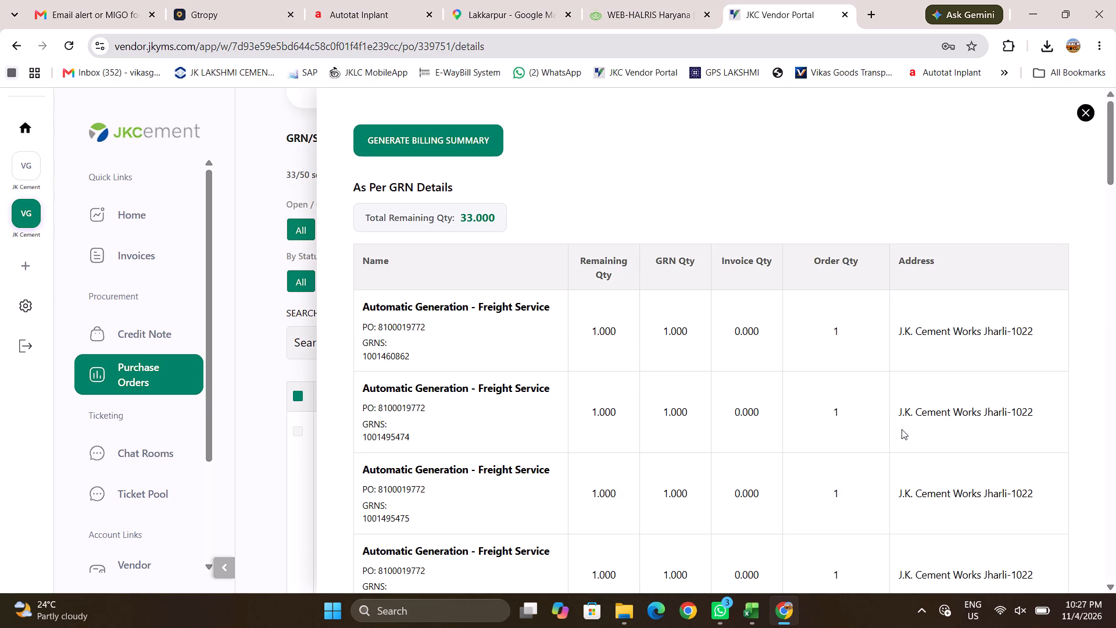
Generate the billing summary for the selected GRNs and review its freight lines and total amounts.
left_click(460, 142)
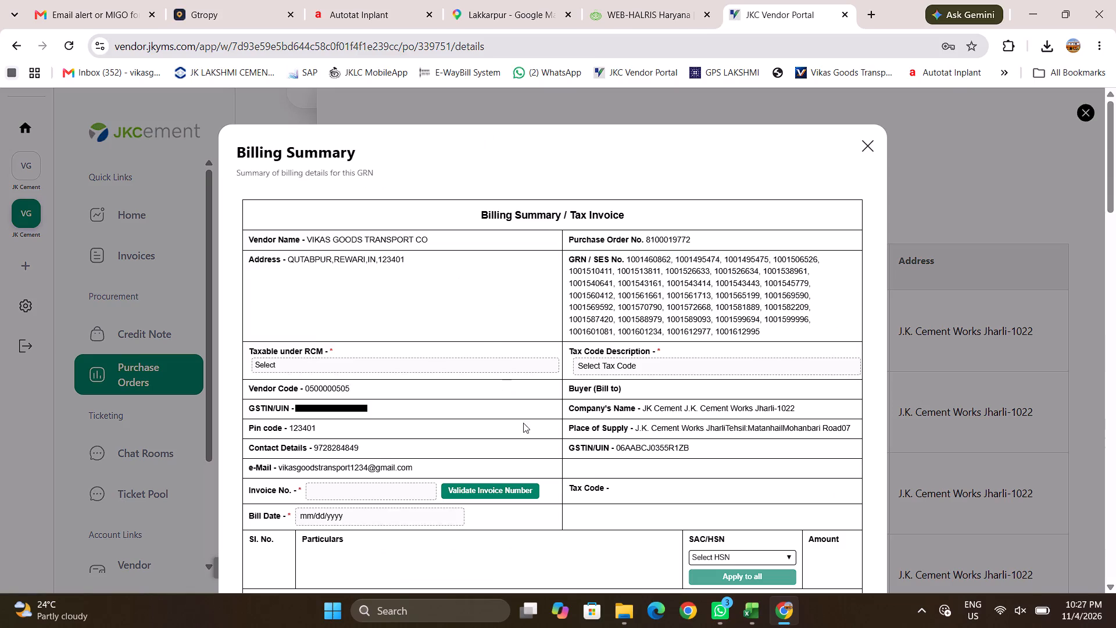
scroll(523, 423, "down", 13)
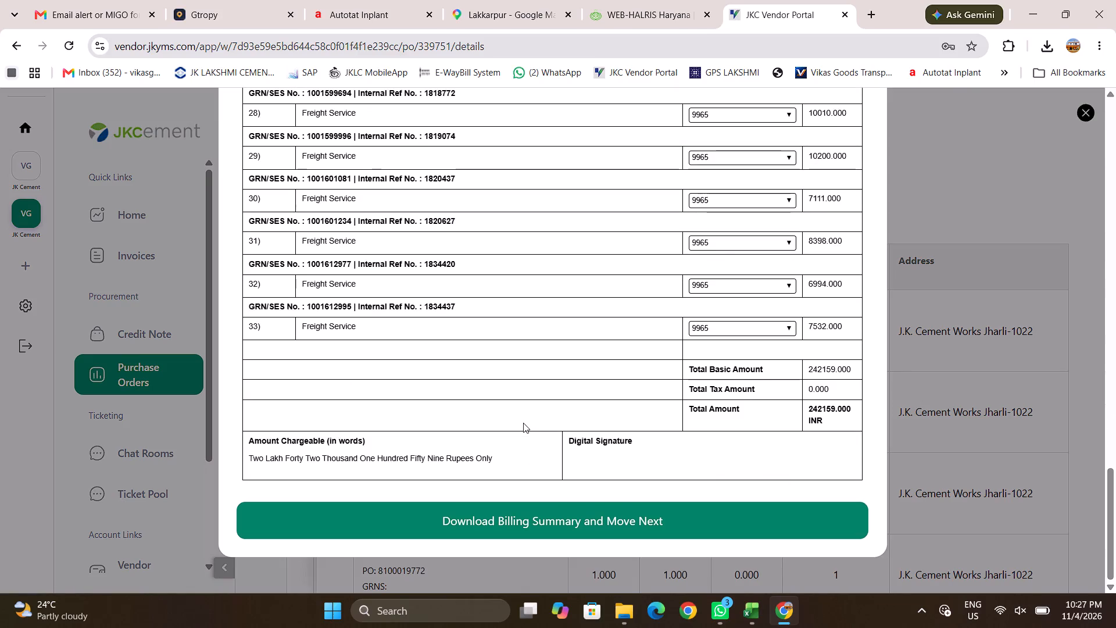
scroll(523, 423, "up", 12)
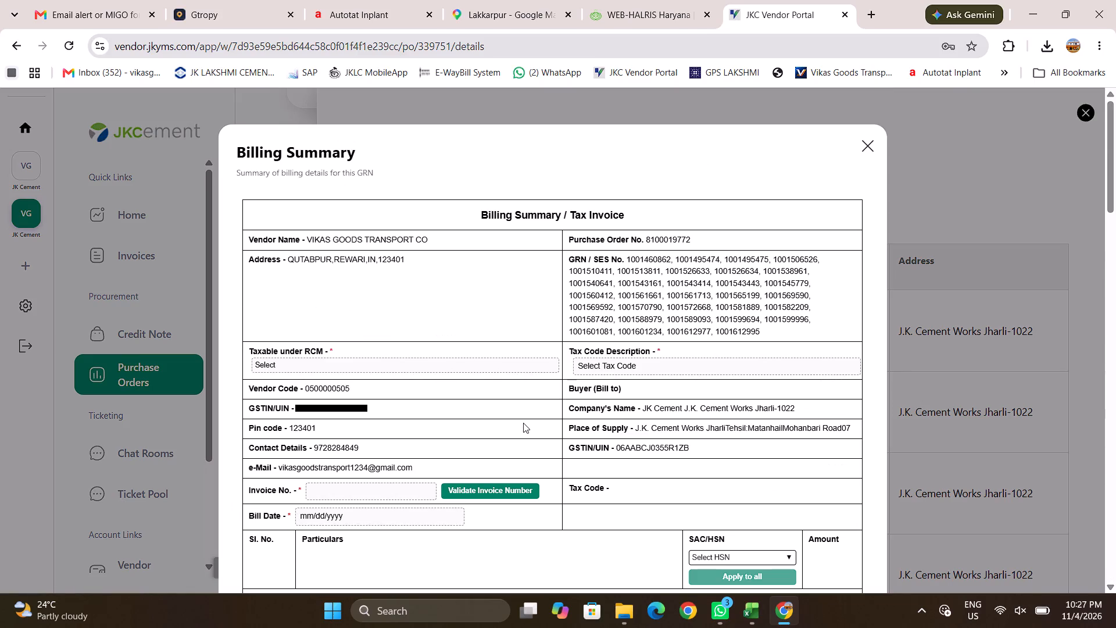
scroll(523, 423, "up", 1)
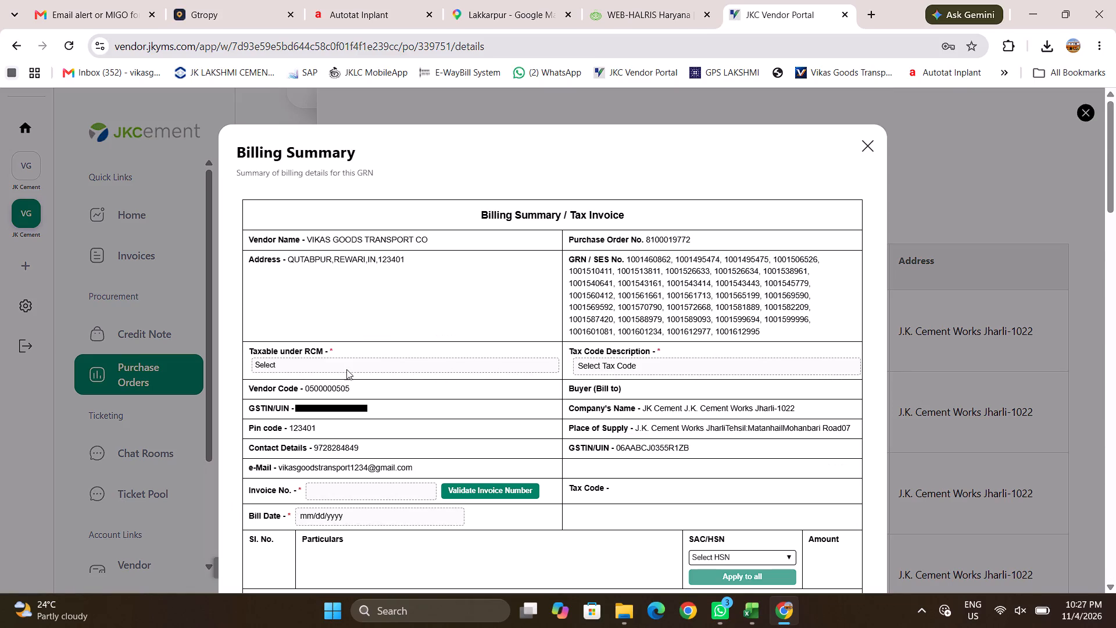
Set Taxable under RCM to No and choose the tax code GST: IN: CGST(9%) SGST(9%) - GC.
left_click(346, 376)
left_click(346, 366)
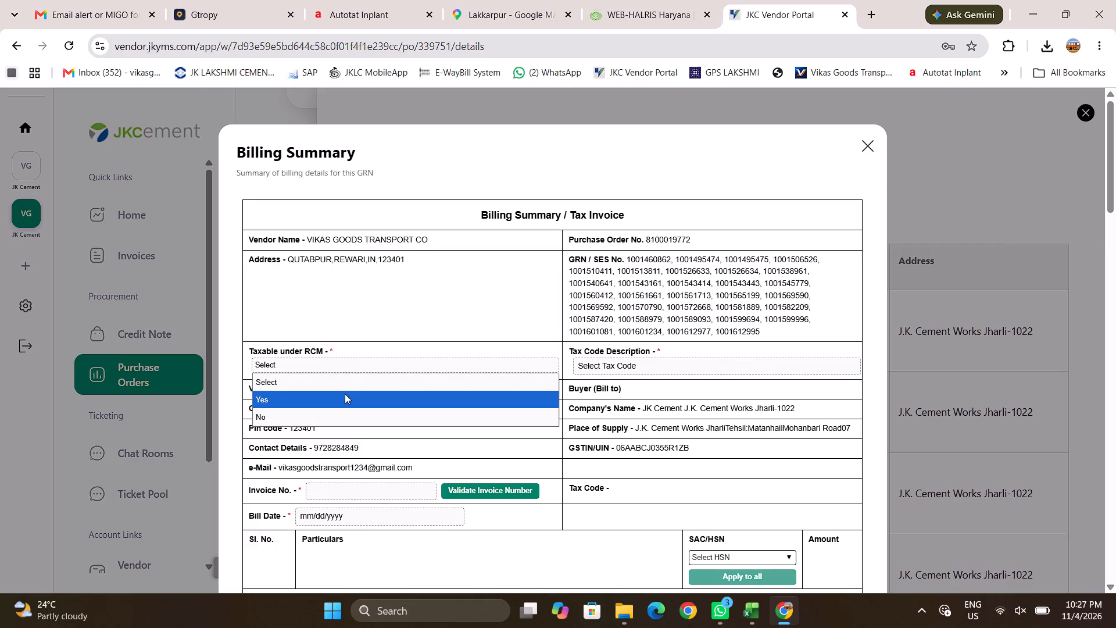
left_click(344, 400)
left_click(350, 369)
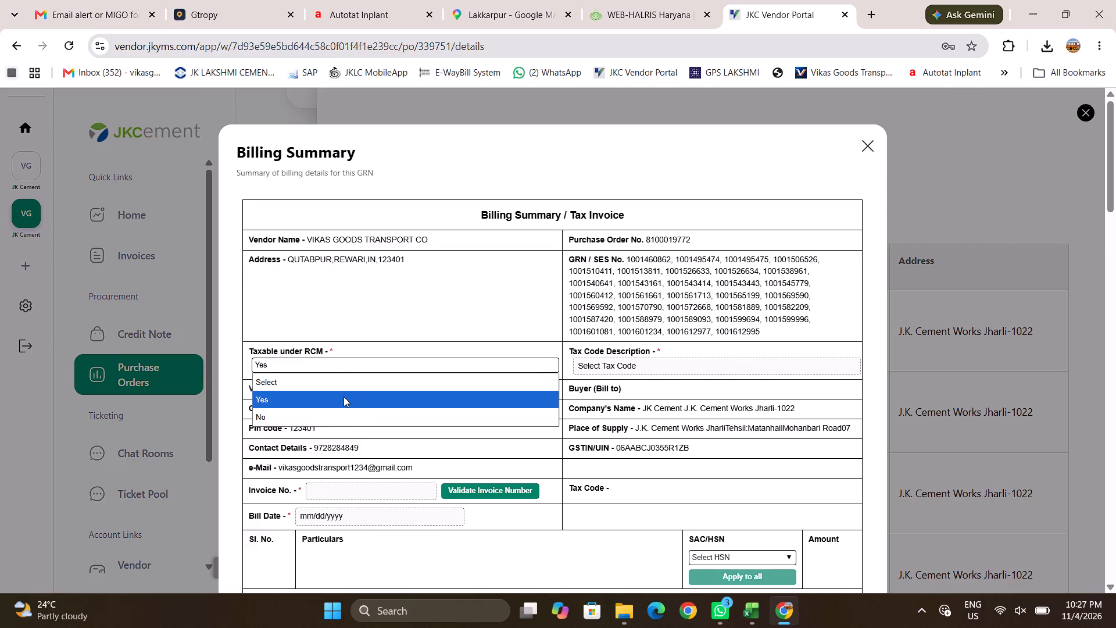
left_click(336, 418)
left_click(595, 365)
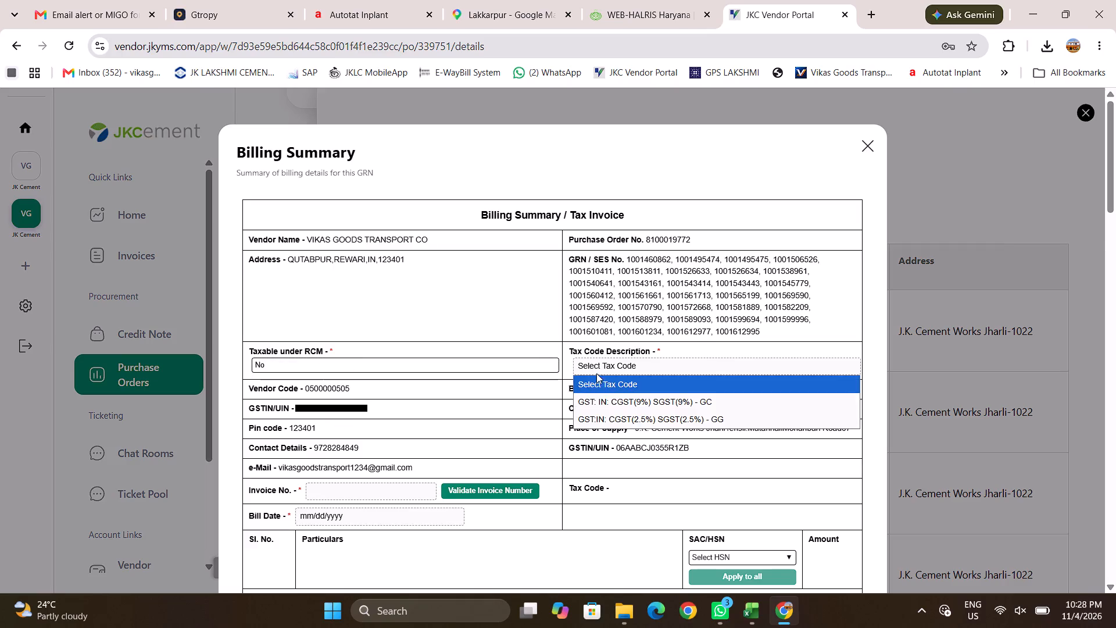
left_click(603, 408)
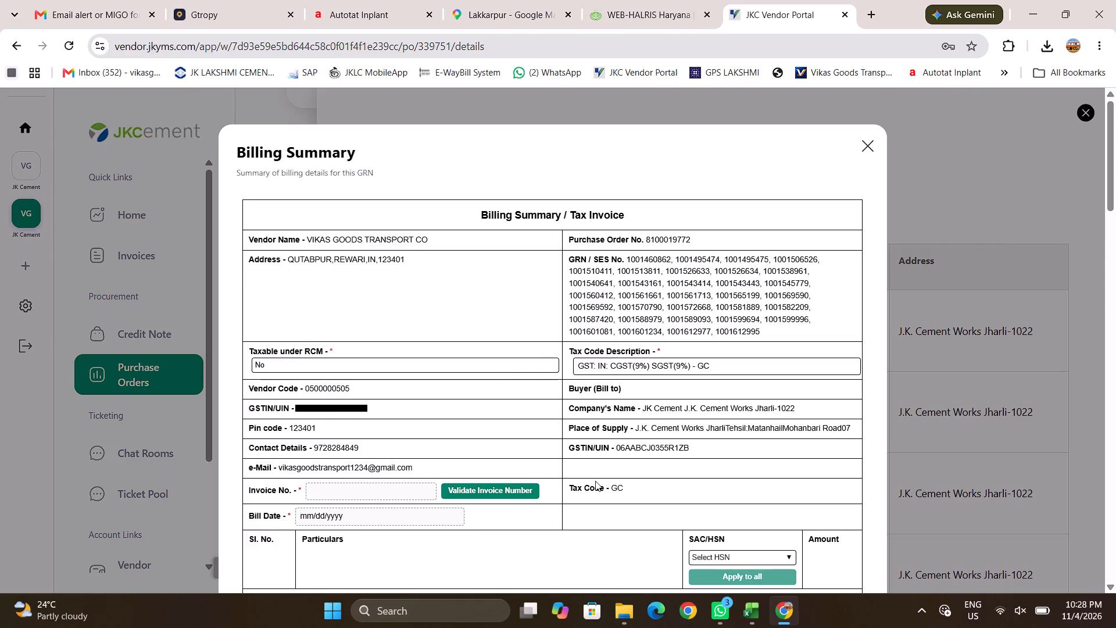
Check the freight lines and the CGST, SGST and total amounts in the billing summary.
scroll(595, 481, "down", 11)
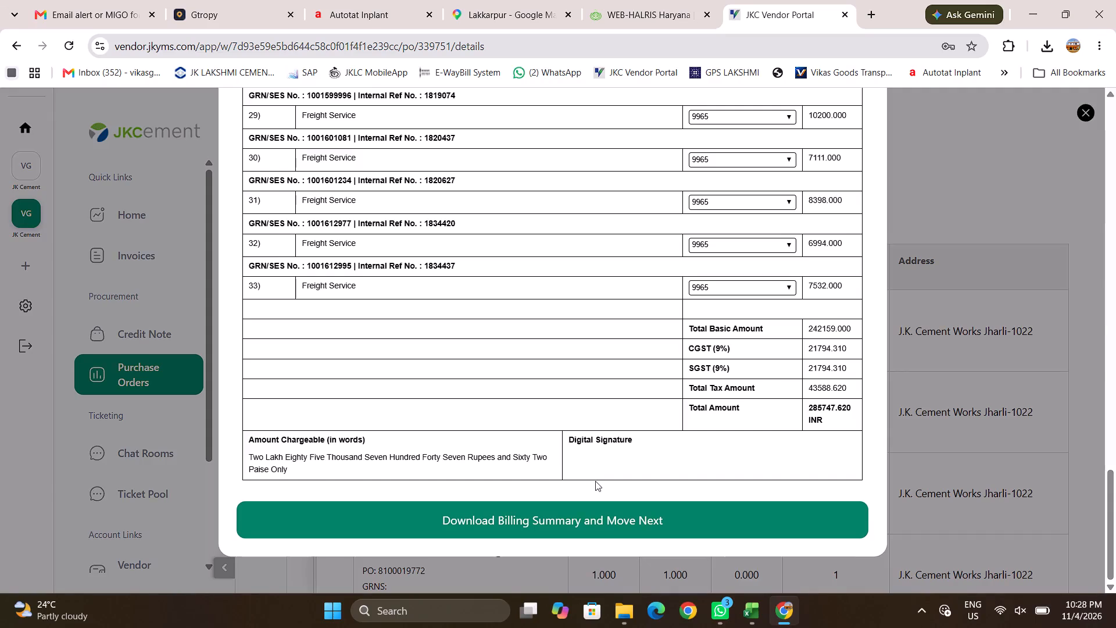
scroll(595, 481, "up", 3)
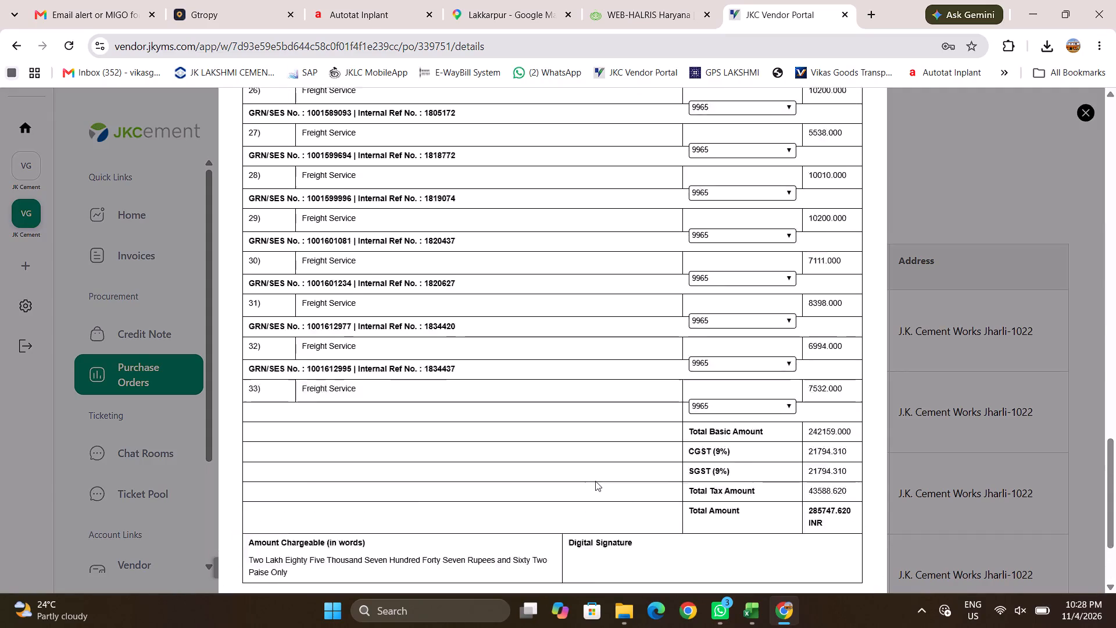
scroll(595, 481, "up", 9)
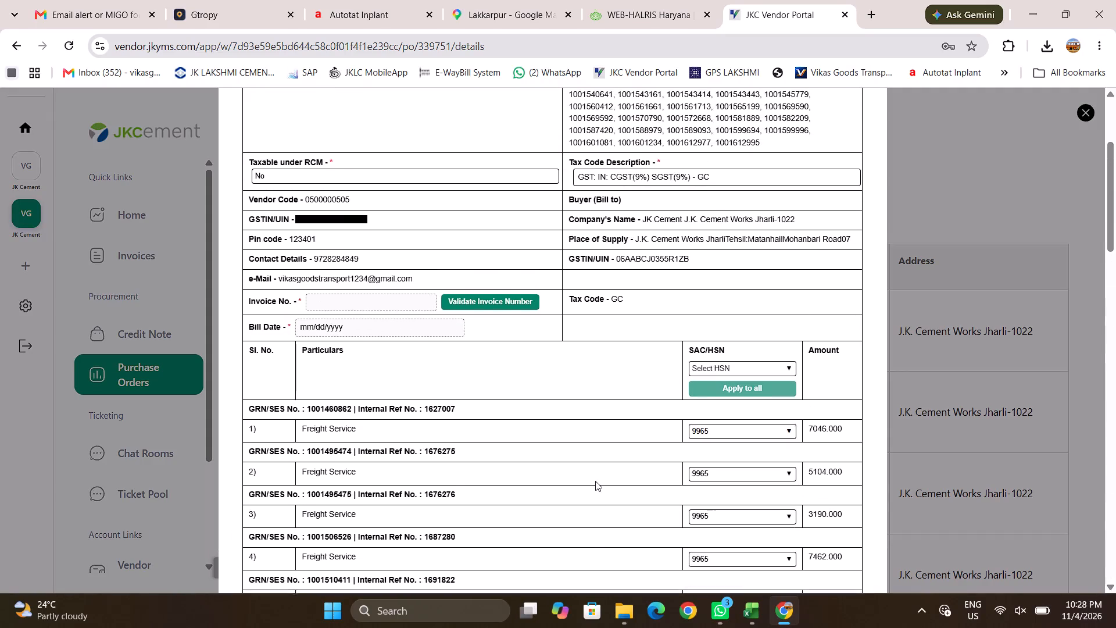
Enter invoice number 298 and bill date 11/04/2026 in the billing summary, and validate the invoice number.
left_click(348, 301)
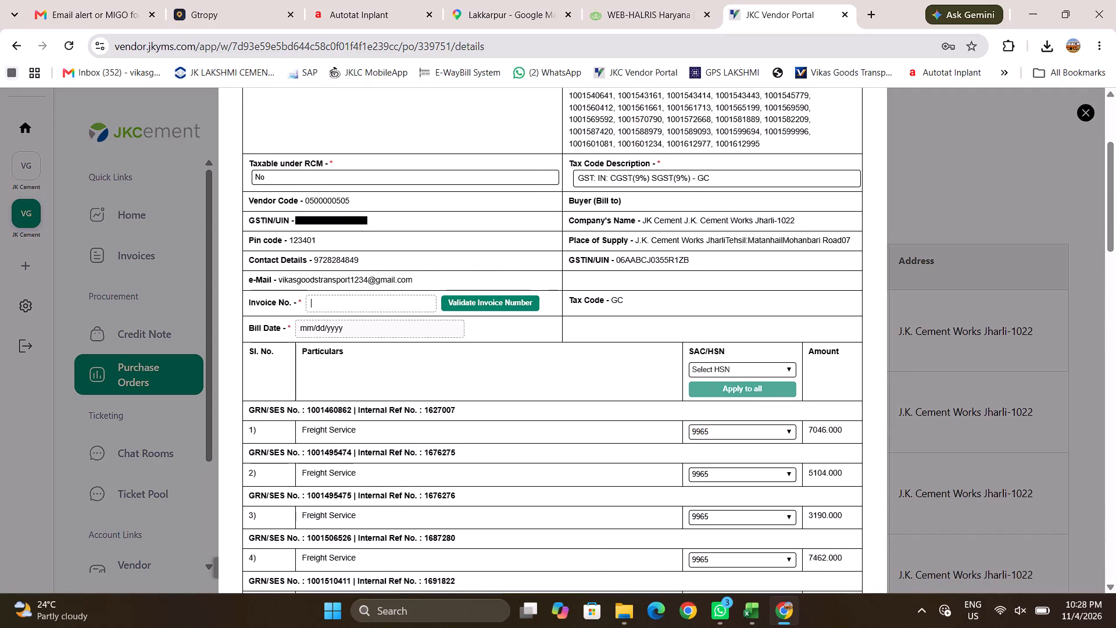
type("298")
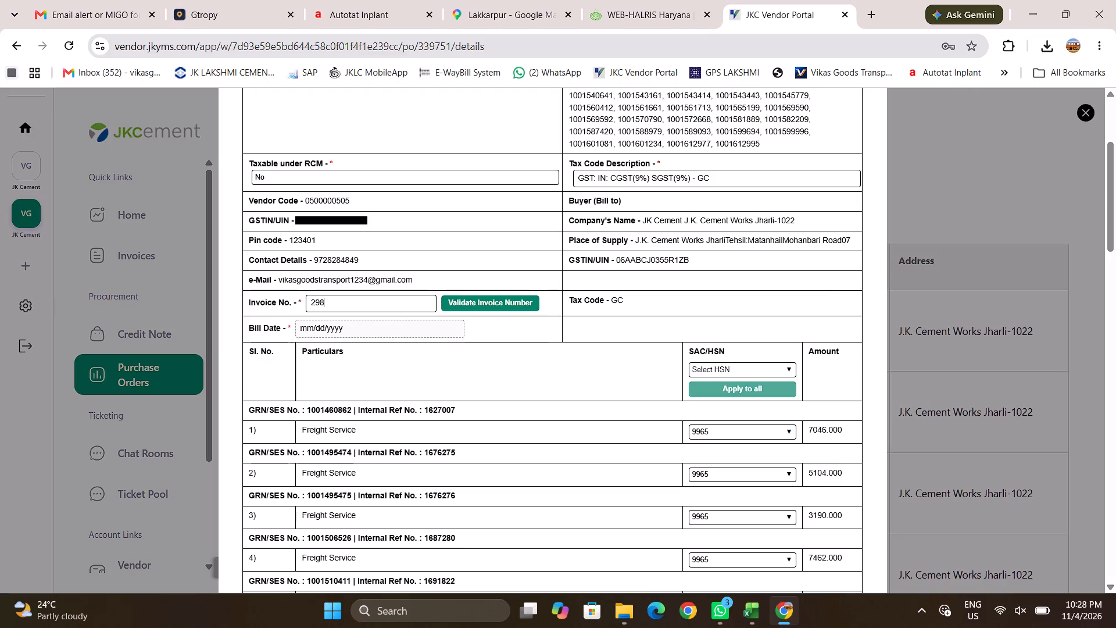
left_click(427, 326)
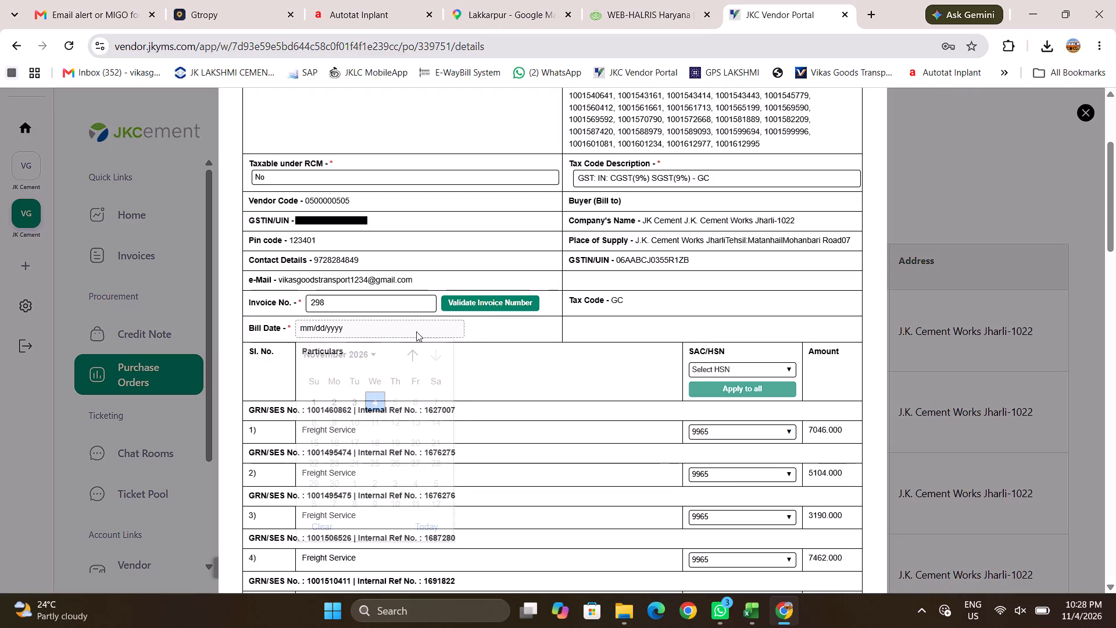
left_click(374, 398)
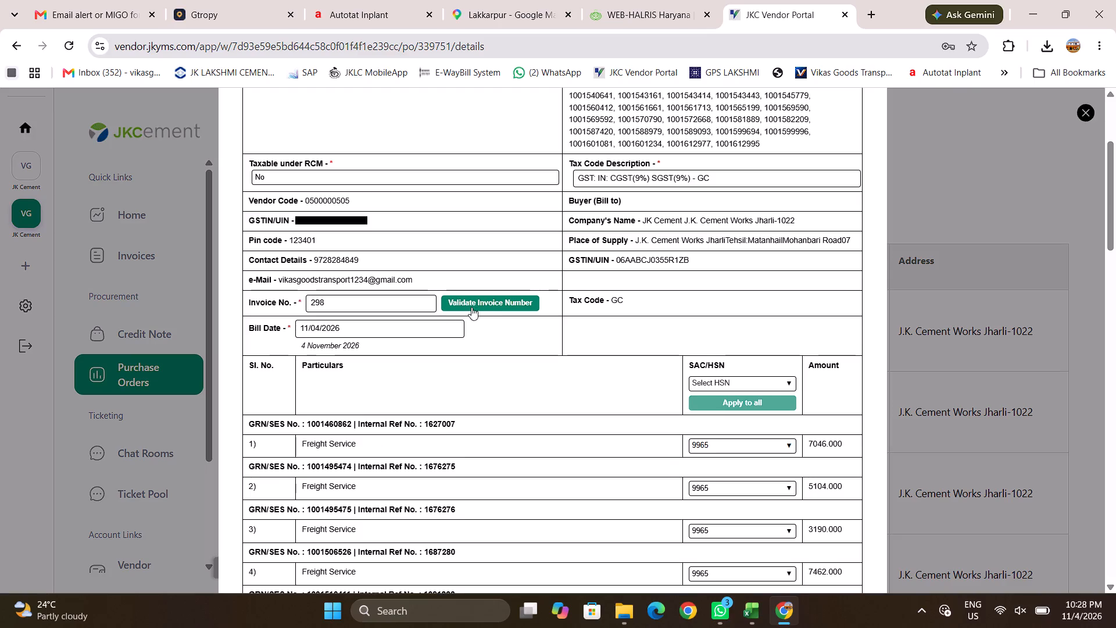
left_click(481, 300)
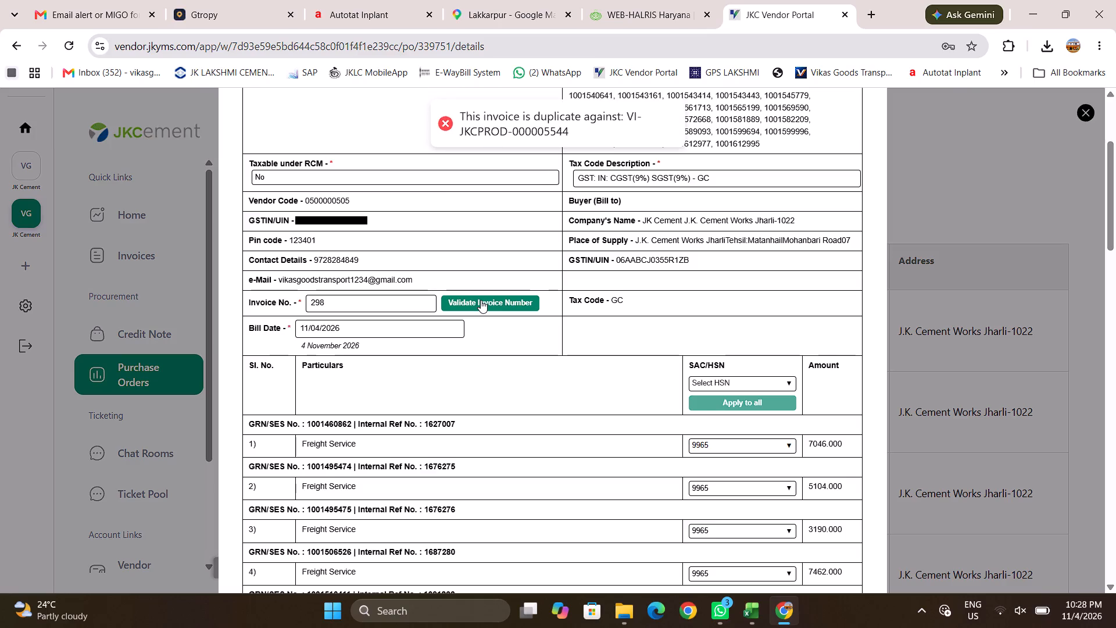
Replace the invoice number with 498 and validate it.
left_click(348, 301)
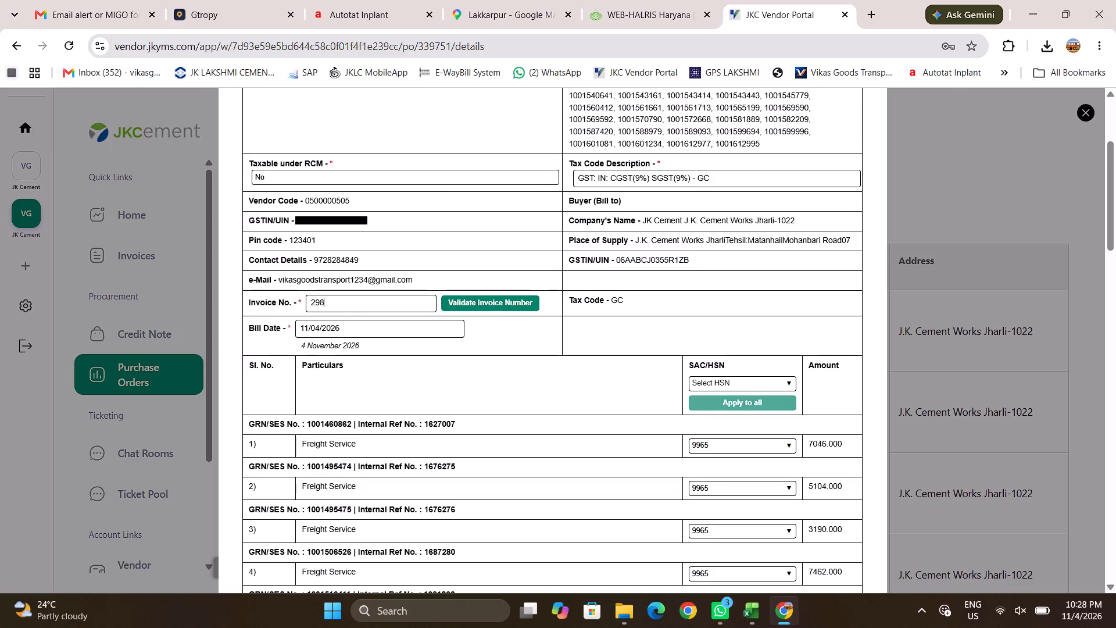
key("BackSpace")
key("BackSpace")
key("BackSpace")
key("BackSpace")
key("BackSpace")
key("BackSpace")
key("BackSpace")
key("BackSpace")
key("BackSpace")
type("498")
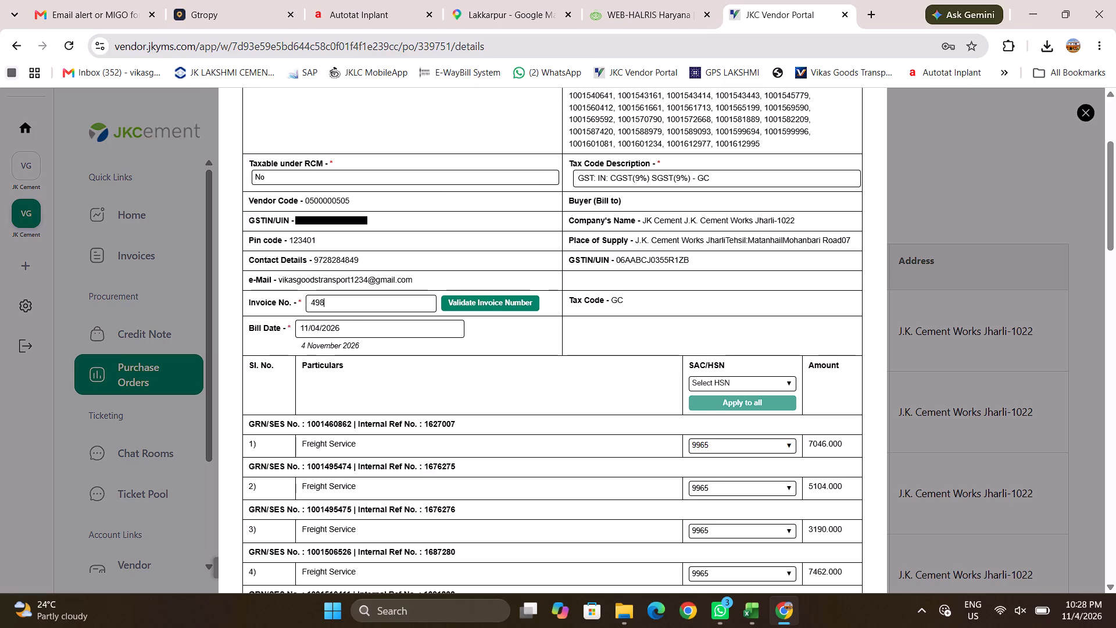
left_click(509, 305)
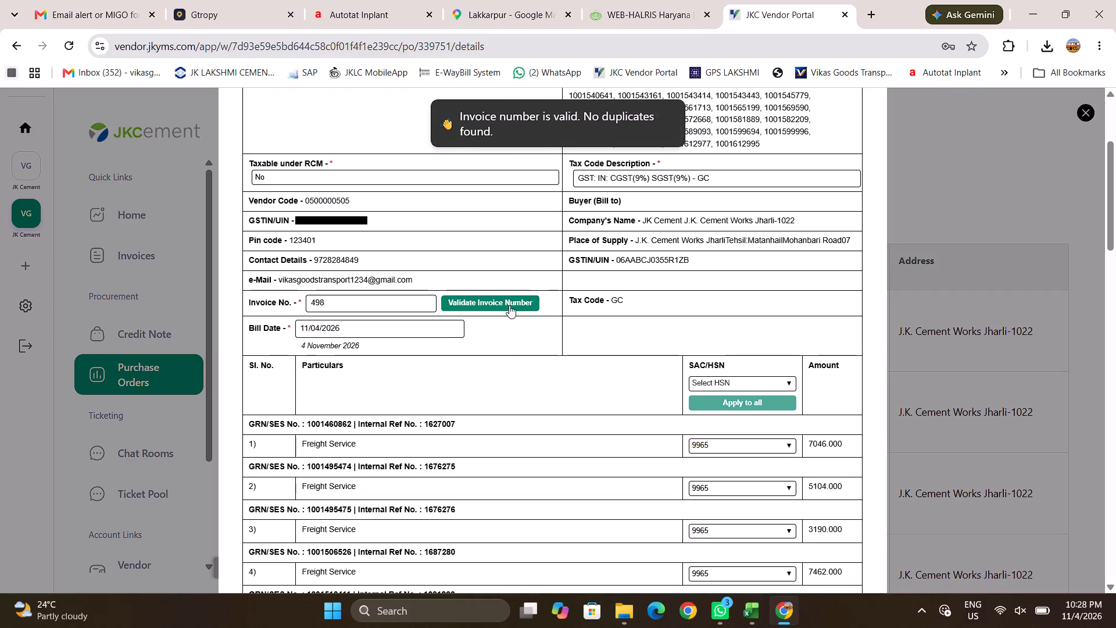